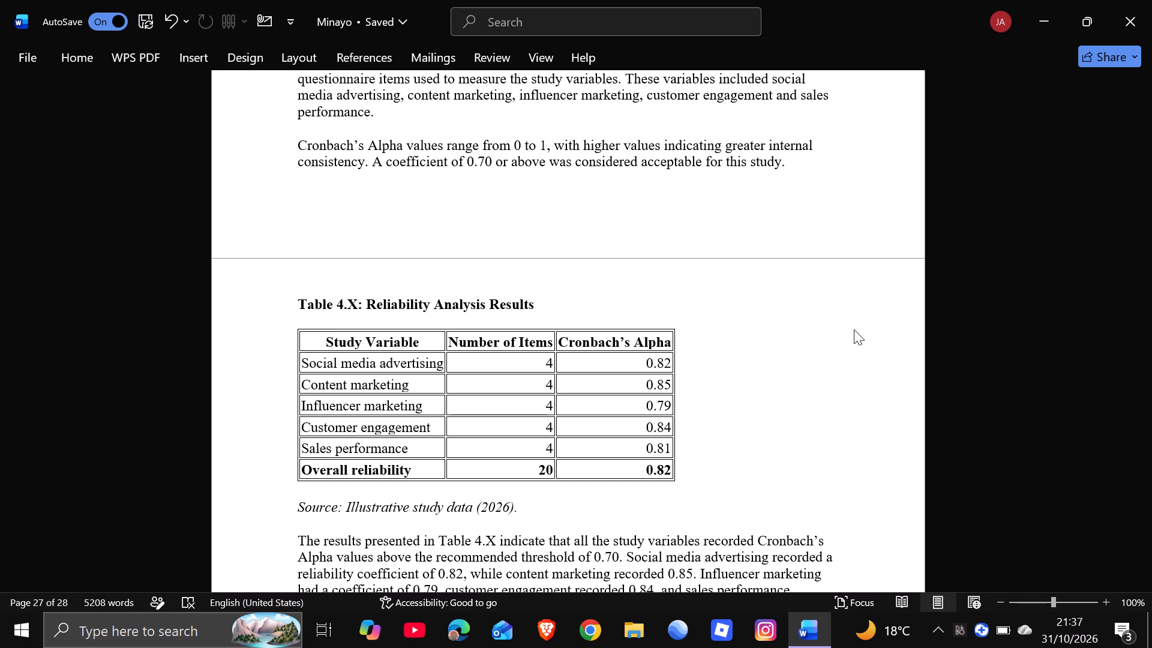
Review the reliability analysis results and demographic statistics text, down to section 4.3.1 Age Distribution of Respondents.
{"action": "key", "text": "Down"}
{"action": "key", "text": "Down"}
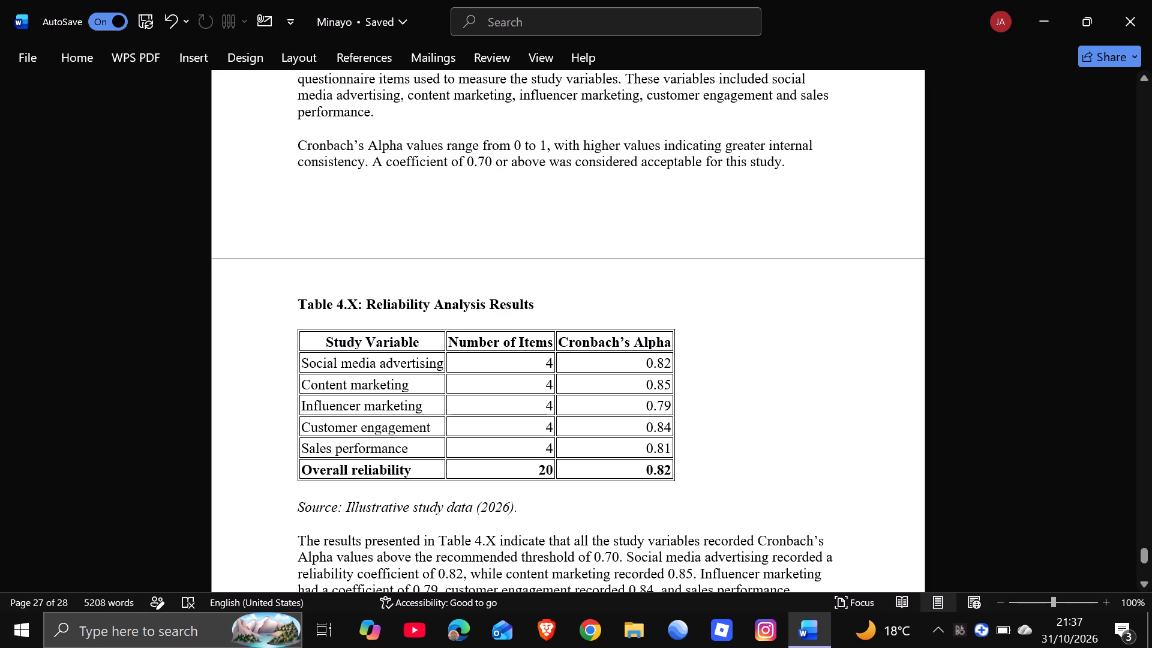
{"action": "left_click", "coordinate": [916, 317]}
{"action": "key", "text": "Down"}
{"action": "key", "text": "Down"}
{"action": "key", "text": "Down"}
{"action": "key", "text": "Down"}
{"action": "key", "text": "Down"}
{"action": "key", "text": "Down"}
{"action": "key", "text": "Down"}
{"action": "key", "text": "Down"}
{"action": "key", "text": "Down"}
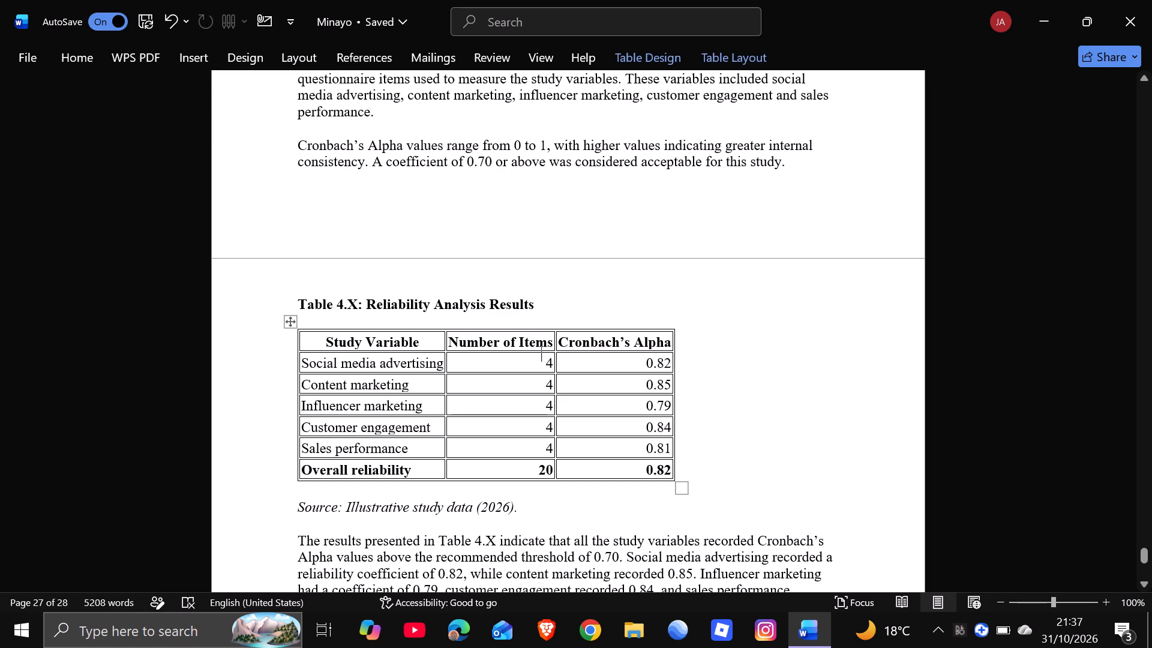
{"action": "key", "text": "Down"}
{"action": "key", "text": "Down"}
{"action": "key", "text": "Down"}
{"action": "key", "text": "Down"}
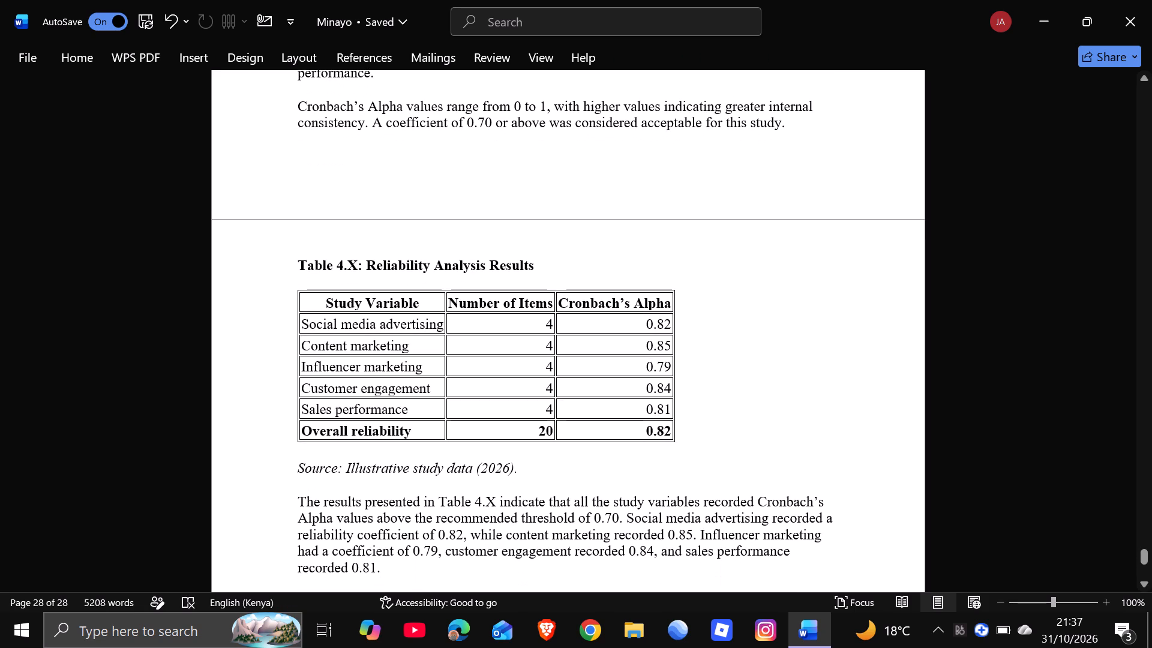
{"action": "key", "text": "Down"}
{"action": "key", "text": "Down"}
{"action": "key", "text": "Down"}
{"action": "key", "text": "Down"}
{"action": "key", "text": "Down"}
{"action": "key", "text": "Down"}
{"action": "key", "text": "Down"}
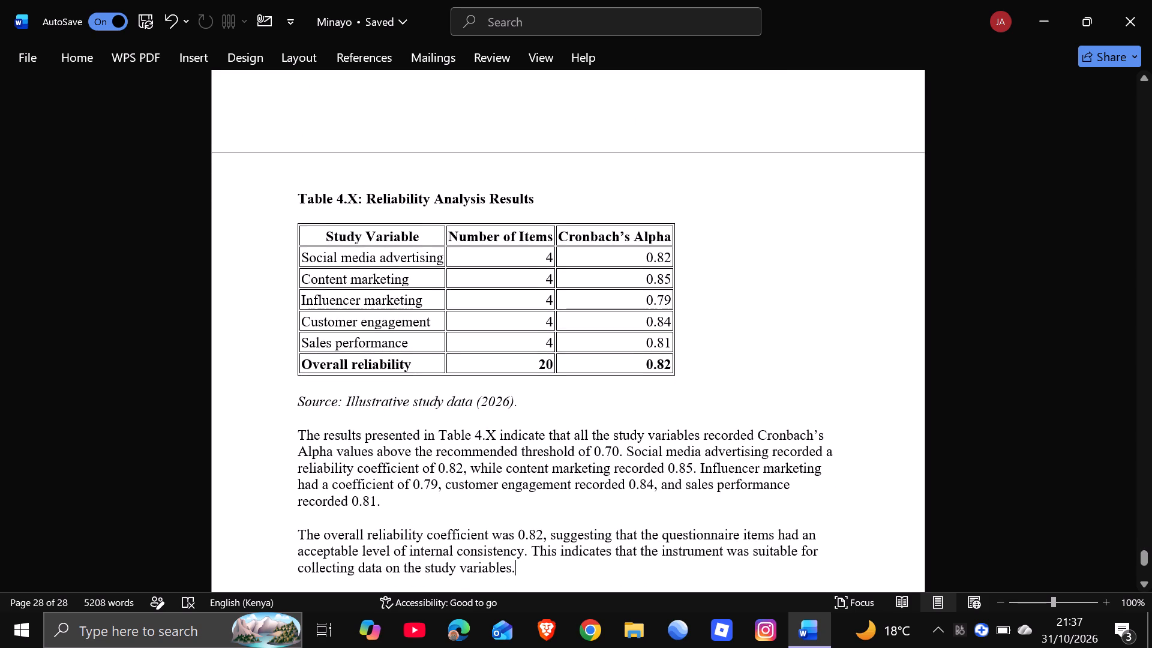
{"action": "key", "text": "Down"}
{"action": "key", "text": "Down"}
{"action": "key", "text": "Down"}
{"action": "key", "text": "Down"}
{"action": "key", "text": "Down"}
{"action": "key", "text": "Down"}
{"action": "key", "text": "Down"}
{"action": "key", "text": "Down"}
{"action": "key", "text": "Down"}
{"action": "key", "text": "Down"}
{"action": "key", "text": "Down"}
{"action": "key", "text": "Down"}
{"action": "key", "text": "Down"}
{"action": "key", "text": "Down"}
{"action": "key", "text": "Down"}
{"action": "key", "text": "Down"}
{"action": "key", "text": "Down"}
{"action": "key", "text": "Down"}
{"action": "key", "text": "Down"}
{"action": "key", "text": "Down"}
{"action": "key", "text": "Down"}
{"action": "key", "text": "Down"}
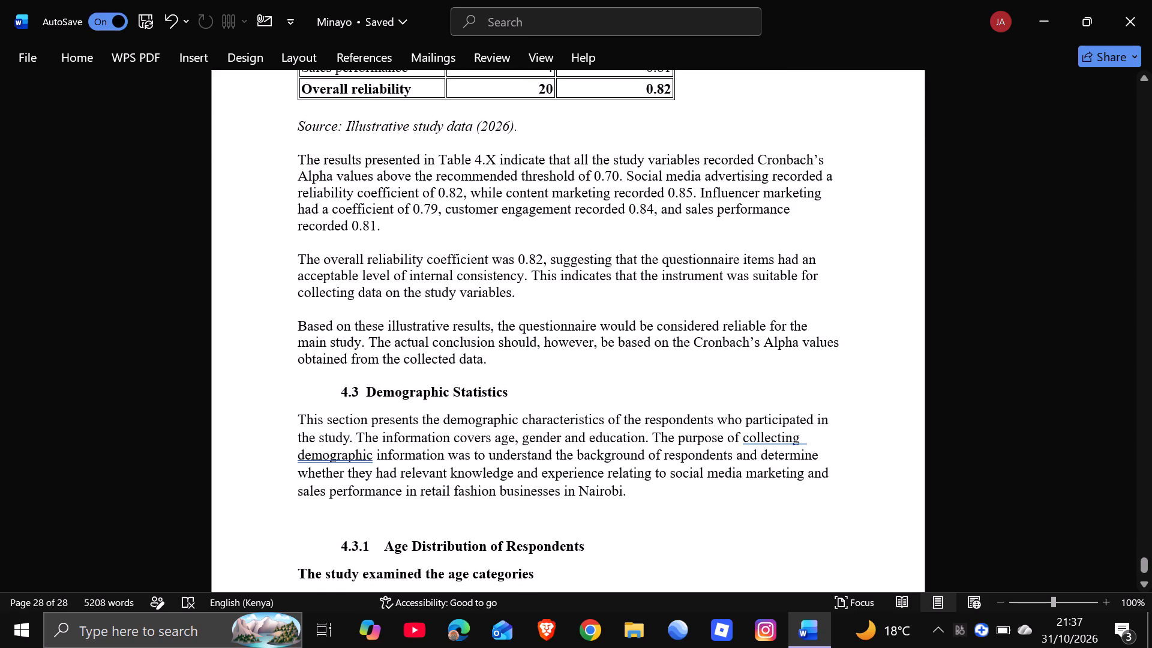
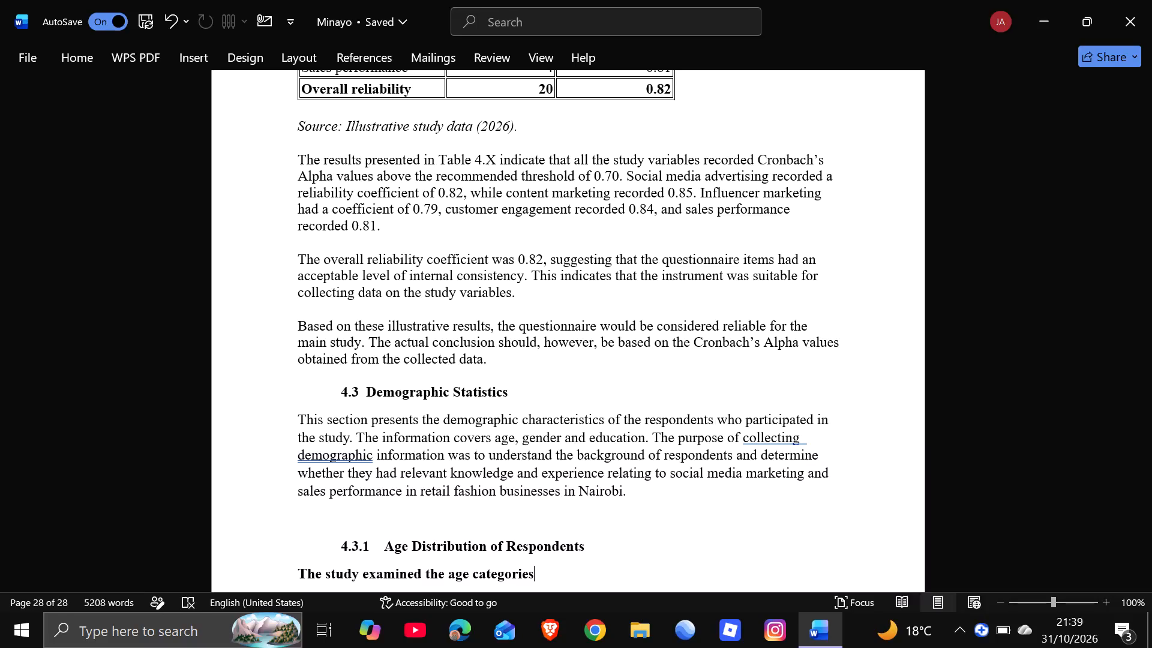
Add an empty paragraph below the opening sentence of section 4.3.1, after "The study examined the age categories".
{"action": "key", "text": "Down"}
{"action": "key", "text": "Down"}
{"action": "left_click", "coordinate": [898, 380]}
{"action": "left_click", "coordinate": [539, 572]}
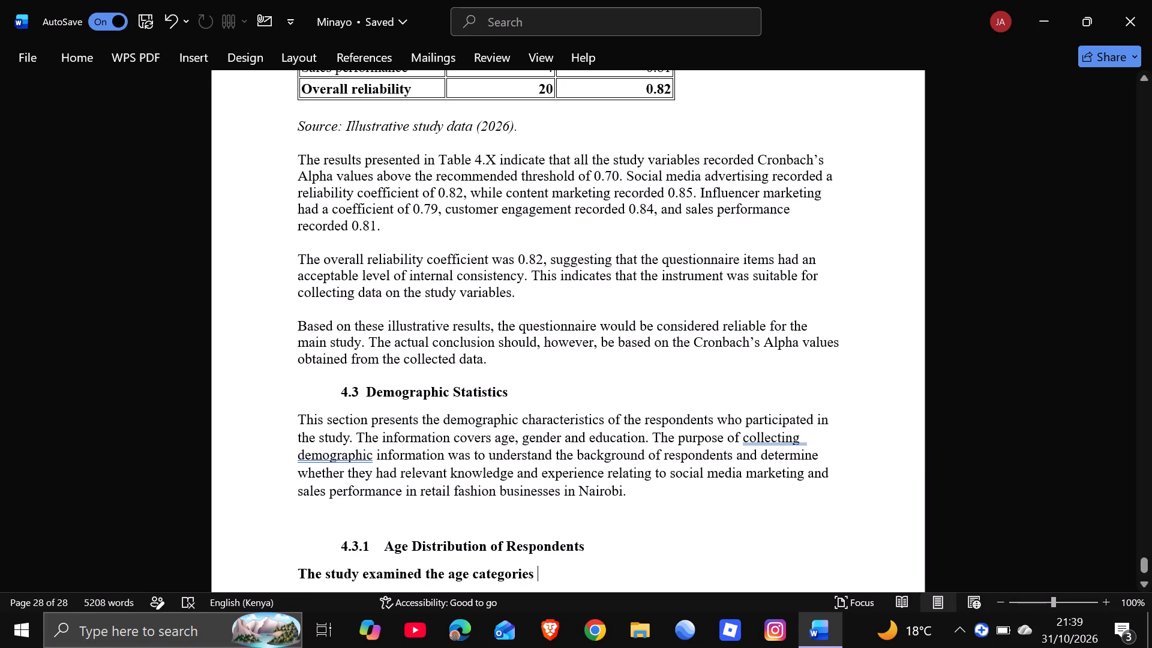
{"action": "key", "text": "Return"}
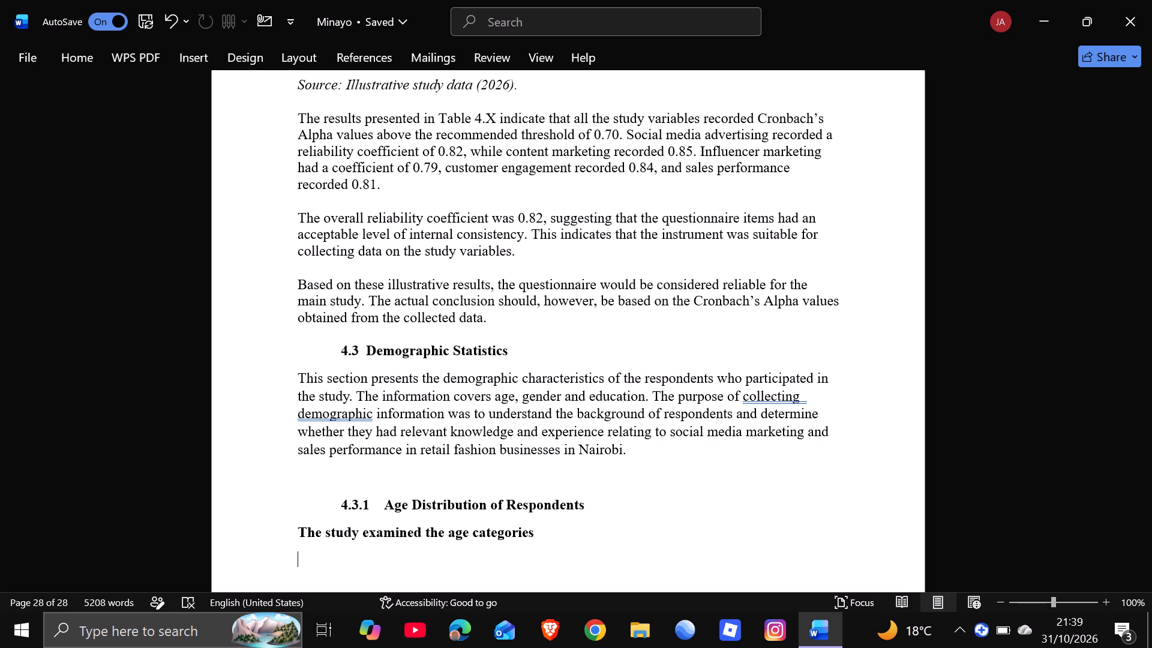
Continue the sentence "The study examined the age categories" under heading 4.3.1 with "of respondents".
{"action": "left_click", "coordinate": [541, 539]}
{"action": "type", "text": "of"}
{"action": "key", "text": "space"}
{"action": "key", "text": "space"}
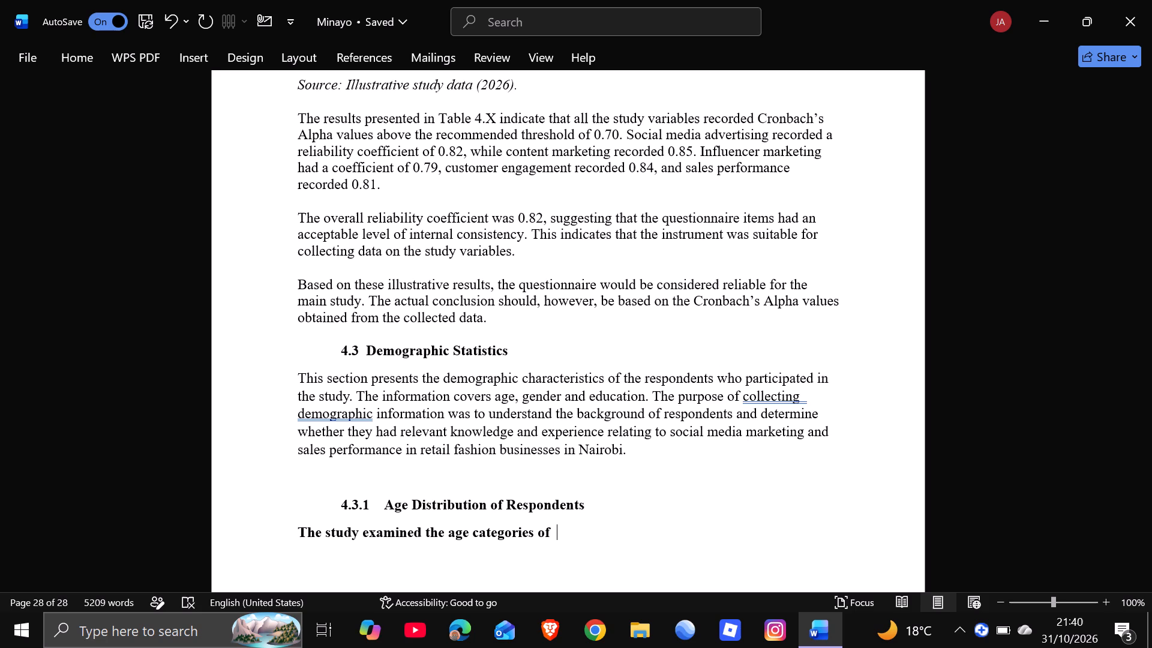
{"action": "key", "text": "BackSpace"}
{"action": "key", "text": "space"}
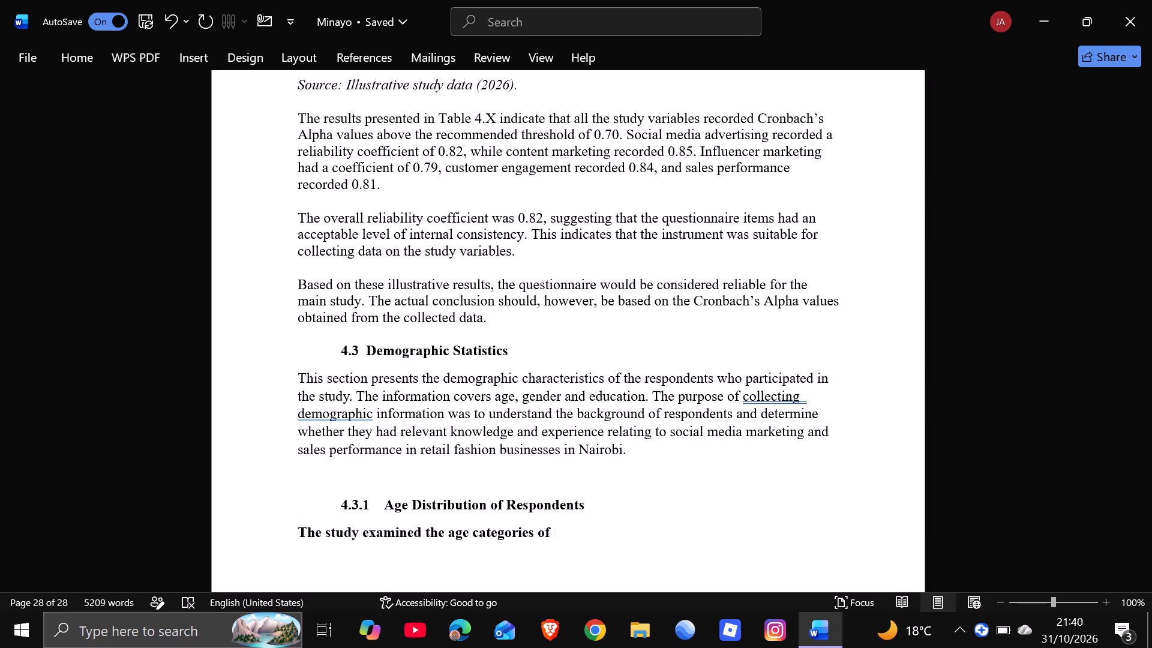
{"action": "type", "text": "the"}
{"action": "key", "text": "space"}
{"action": "key", "text": "BackSpace"}
{"action": "key", "text": "BackSpace"}
{"action": "key", "text": "BackSpace"}
{"action": "key", "text": "BackSpace"}
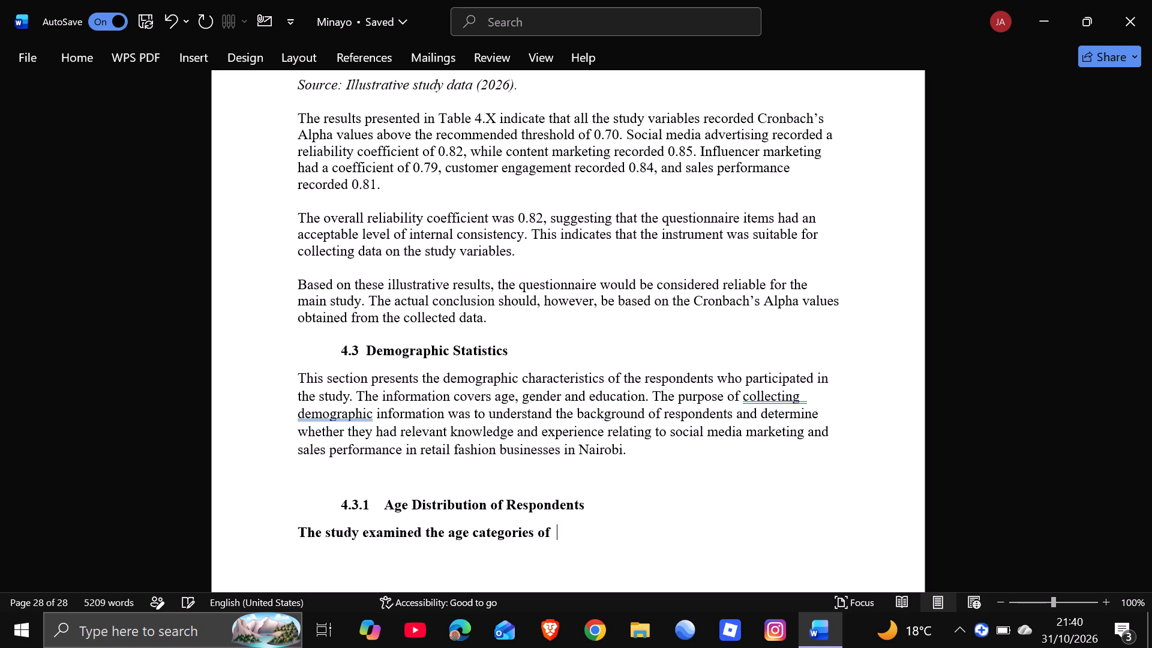
{"action": "key", "text": "BackSpace"}
{"action": "type", "text": "re"}
{"action": "type", "text": "spondents"}
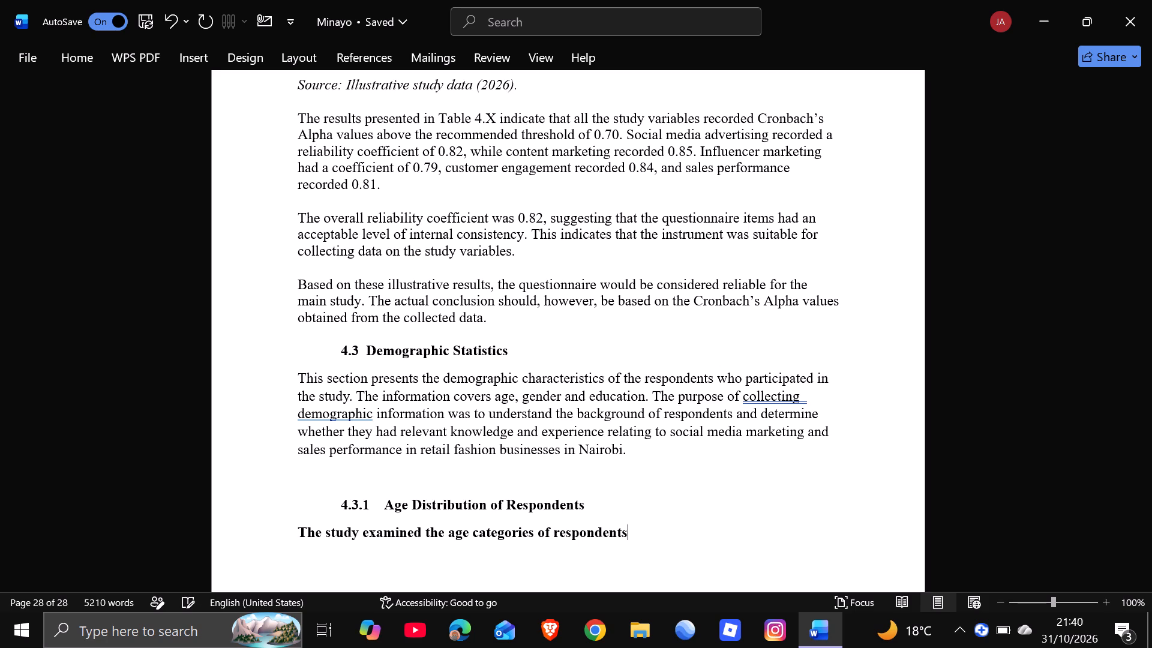
{"action": "key", "text": "space"}
Extend the same sentence after "respondents" with "to understand the age distribution of".
{"action": "type", "text": "to"}
{"action": "key", "text": "space"}
{"action": "key", "text": "u"}
{"action": "type", "text": "nder"}
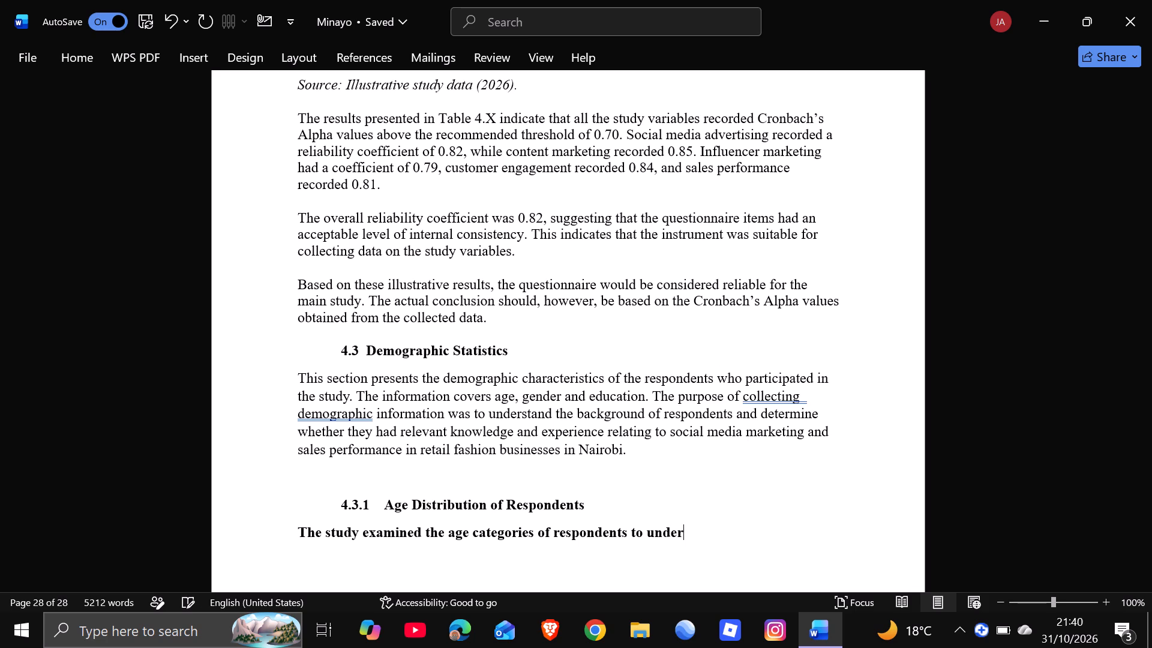
{"action": "type", "text": "stand"}
{"action": "key", "text": "space"}
{"action": "key", "text": "space"}
{"action": "type", "text": "the age"}
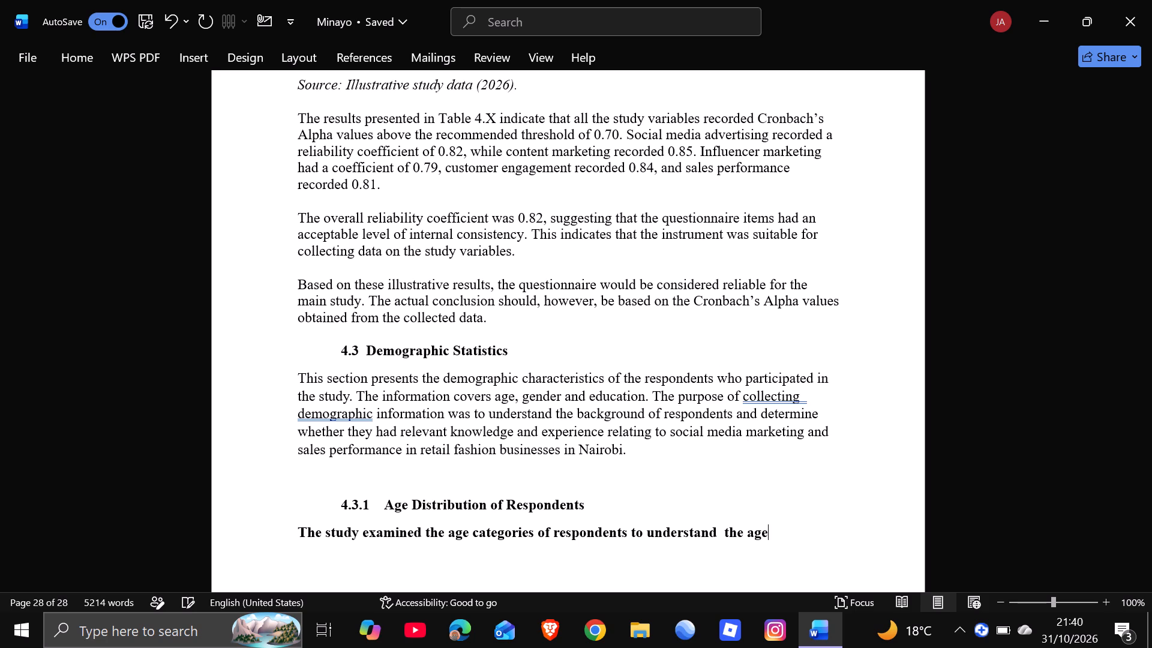
{"action": "key", "text": "space"}
{"action": "type", "text": "distribution"}
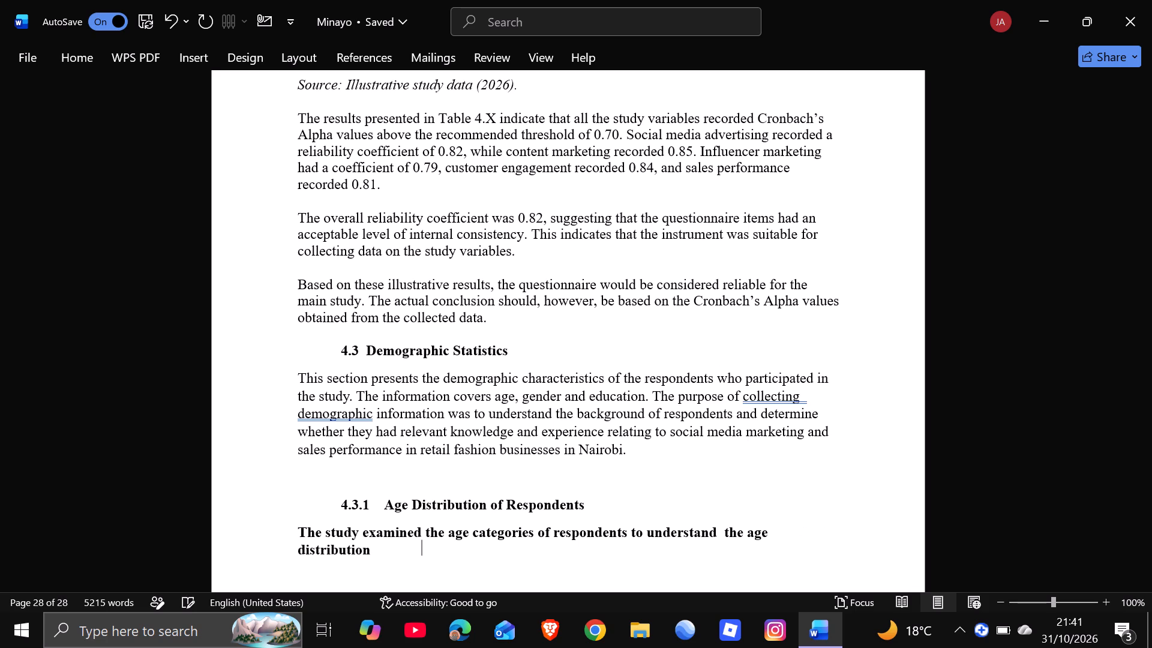
{"action": "key", "text": "space"}
{"action": "type", "text": "of"}
{"action": "key", "text": "space"}
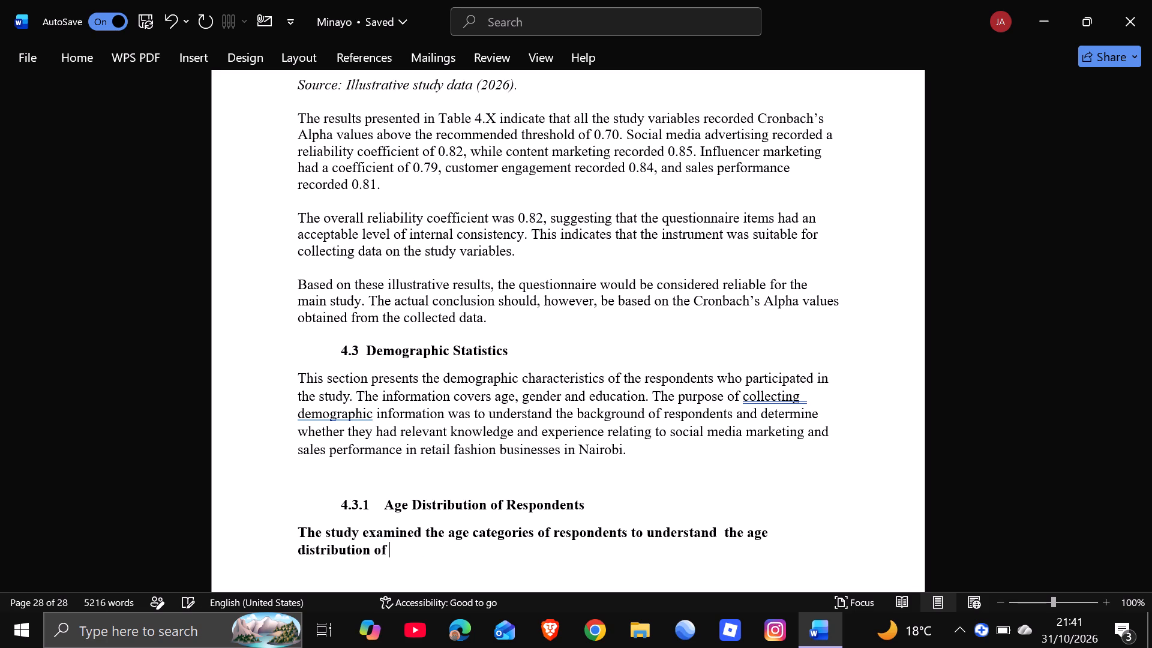
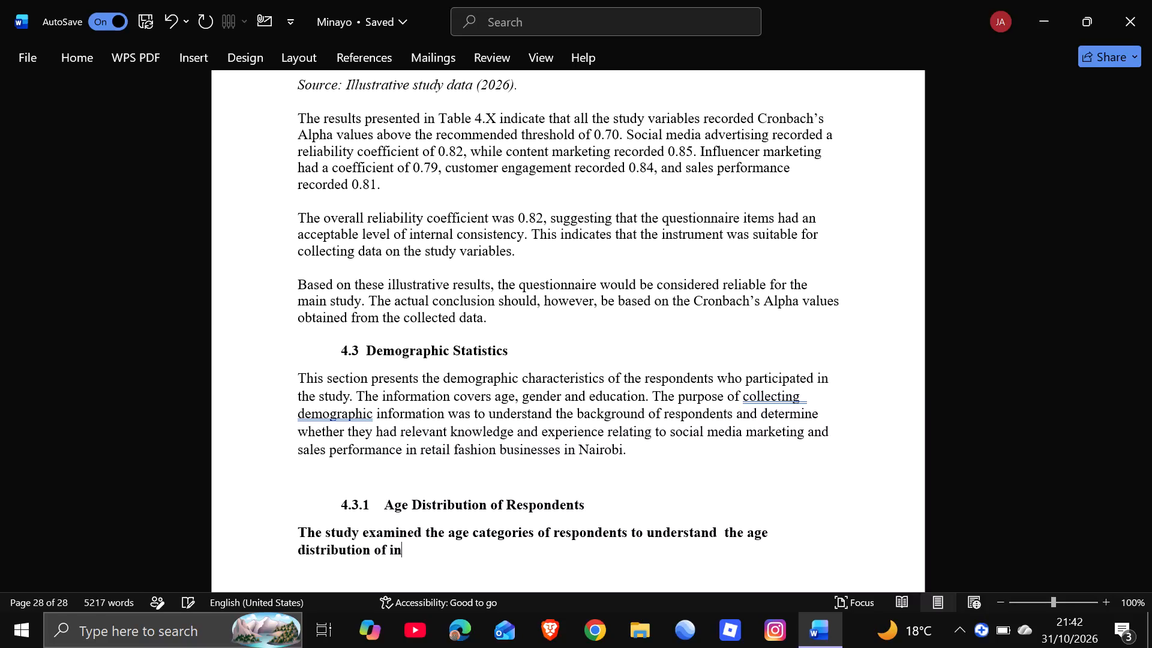
Complete the word "individual" after "to understand the age distribution of" in the opening sentence of section 4.3.1.
{"action": "key", "text": "v"}
{"action": "type", "text": "idual"}
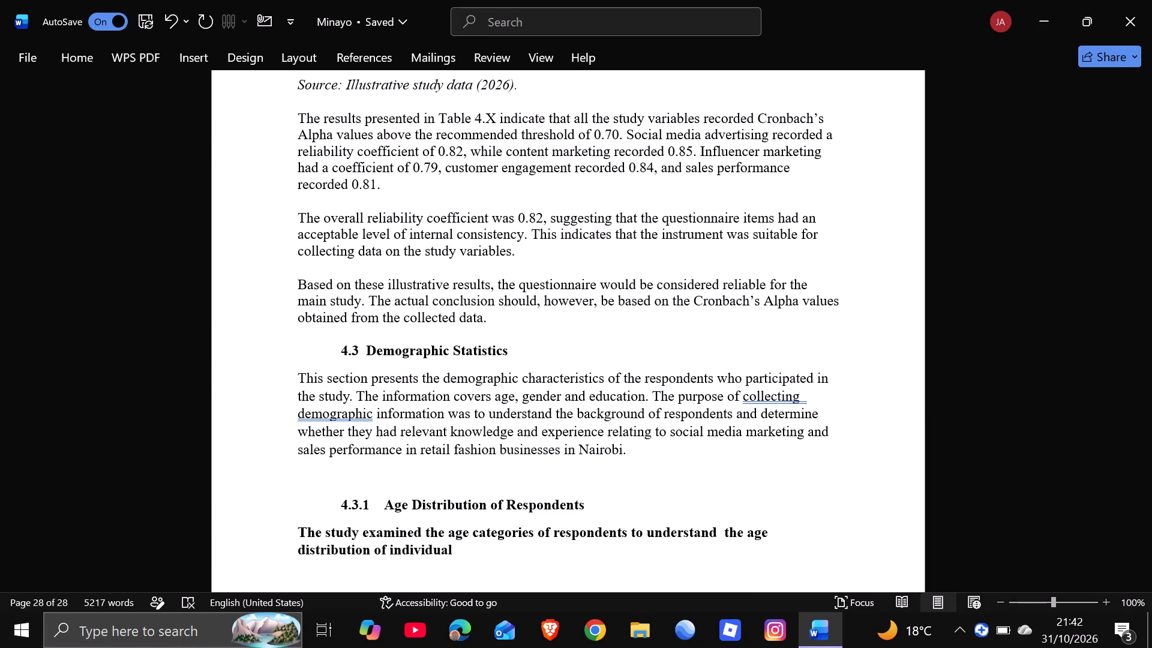
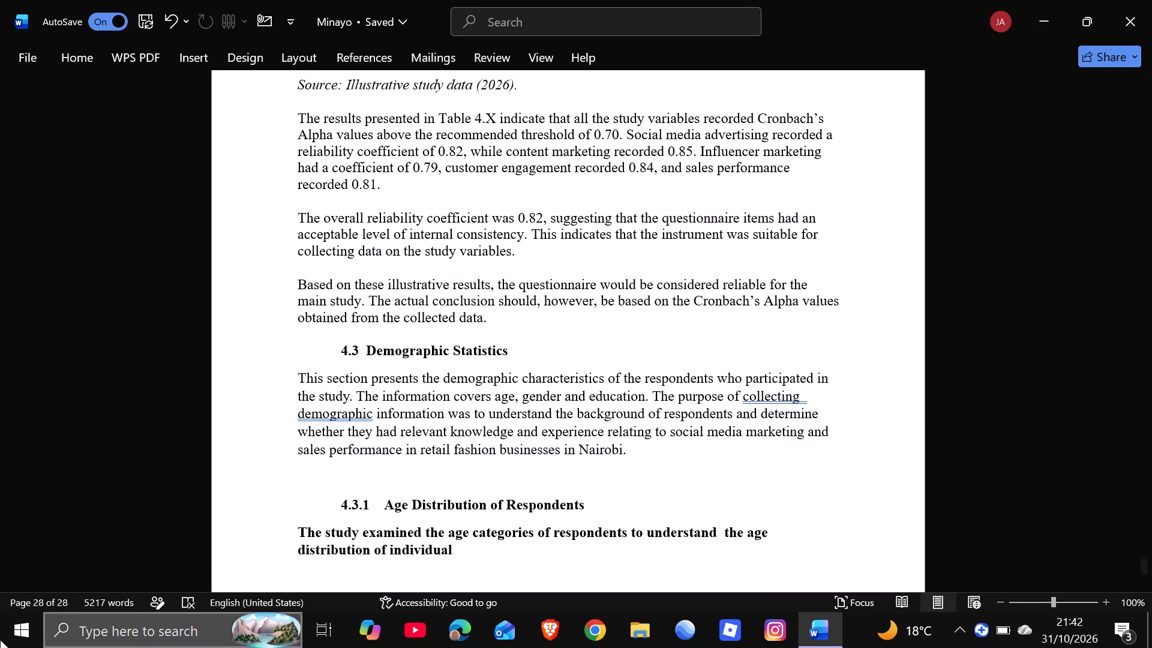
Minimize the Minayo document to reveal the desktop and launch the Kuro application from its shortcut.
{"action": "left_click", "coordinate": [134, 639]}
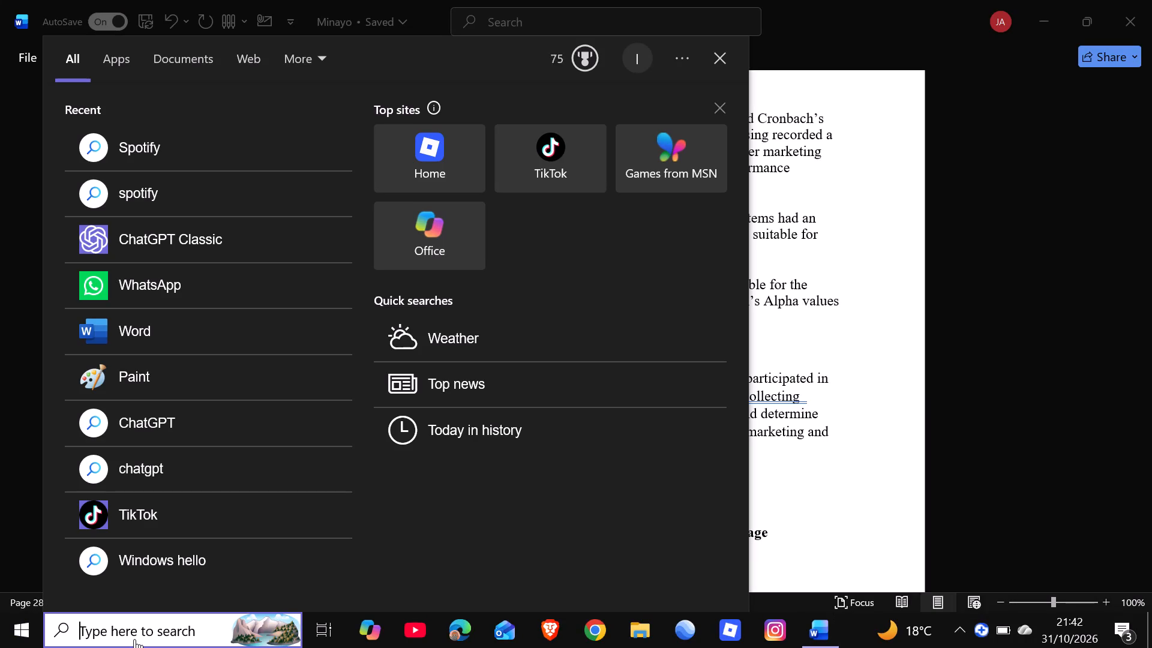
{"action": "left_click", "coordinate": [1064, 241]}
{"action": "left_click", "coordinate": [1035, 13]}
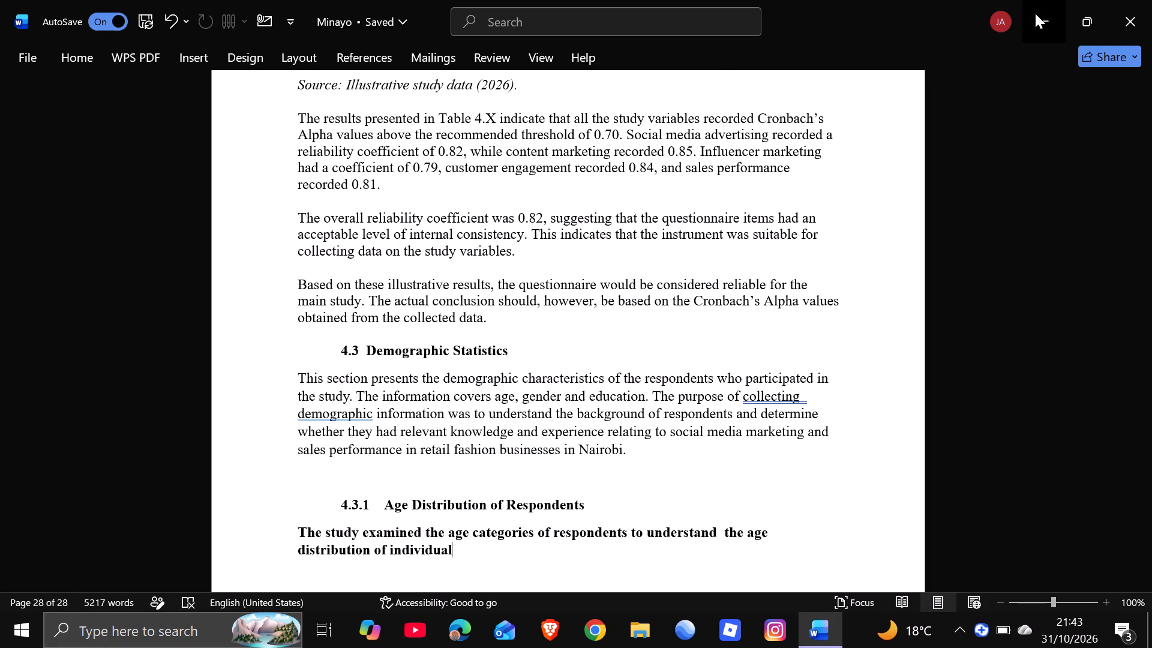
{"action": "left_click", "coordinate": [167, 21]}
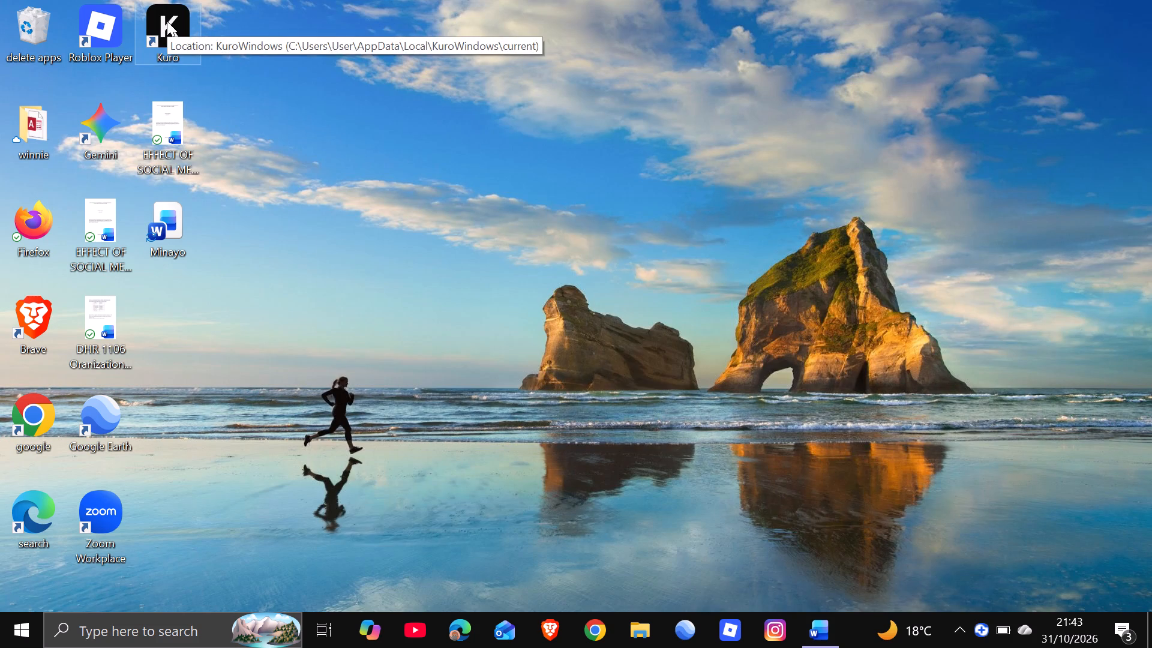
{"action": "left_click", "coordinate": [167, 21]}
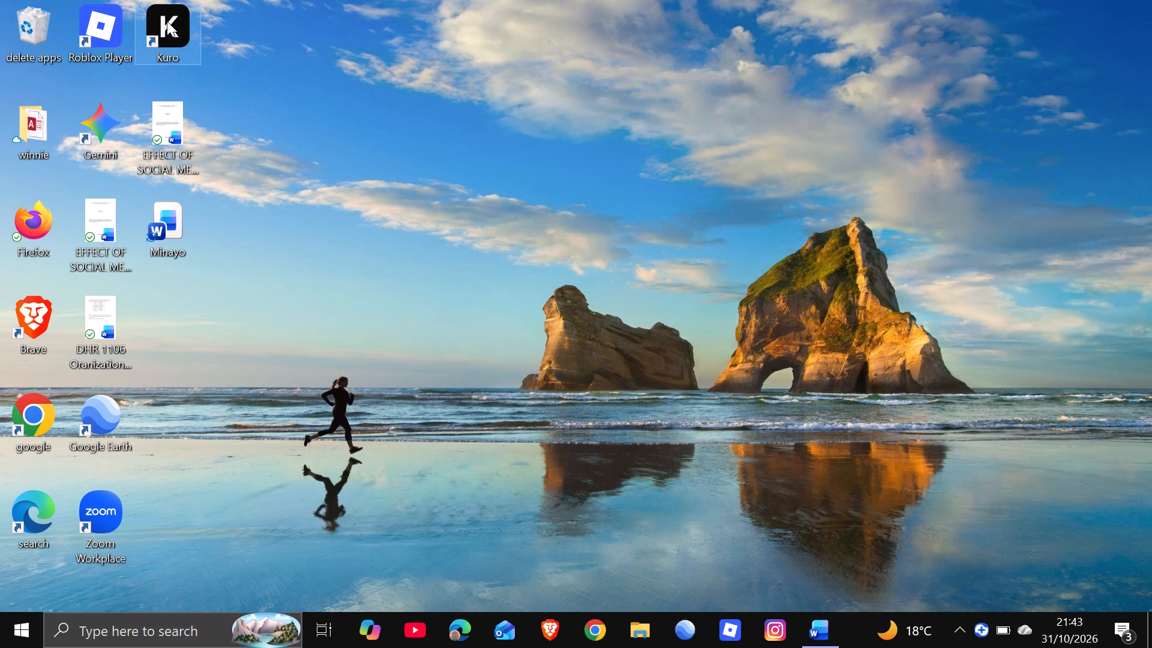
{"action": "left_click", "coordinate": [167, 21]}
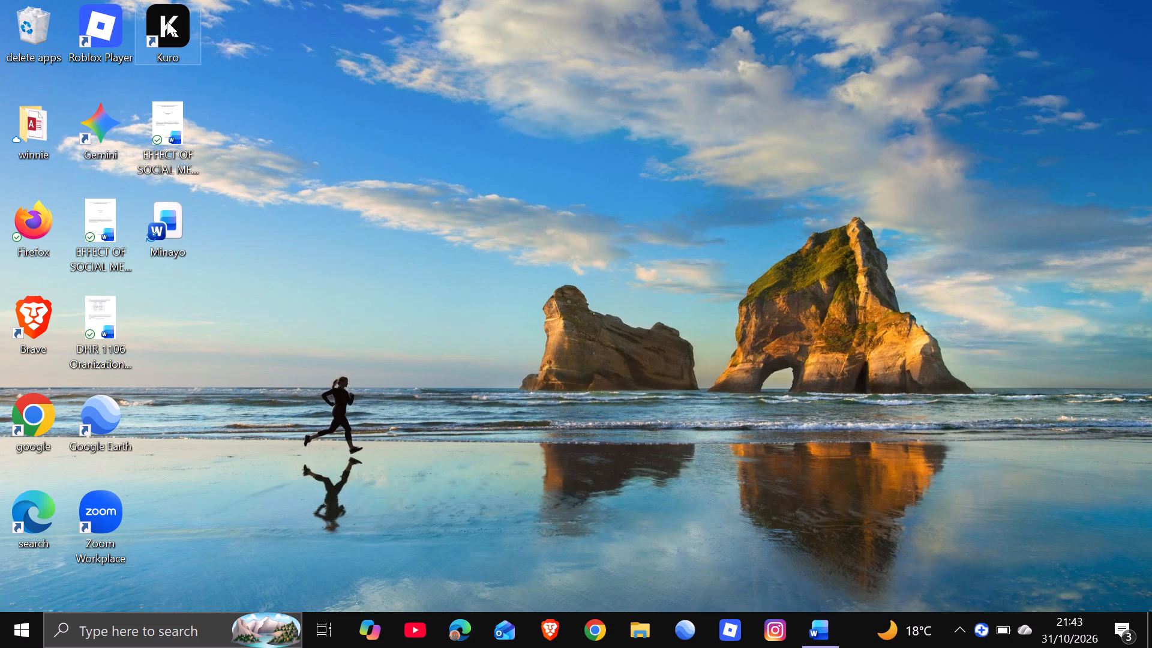
{"action": "left_click", "coordinate": [167, 21]}
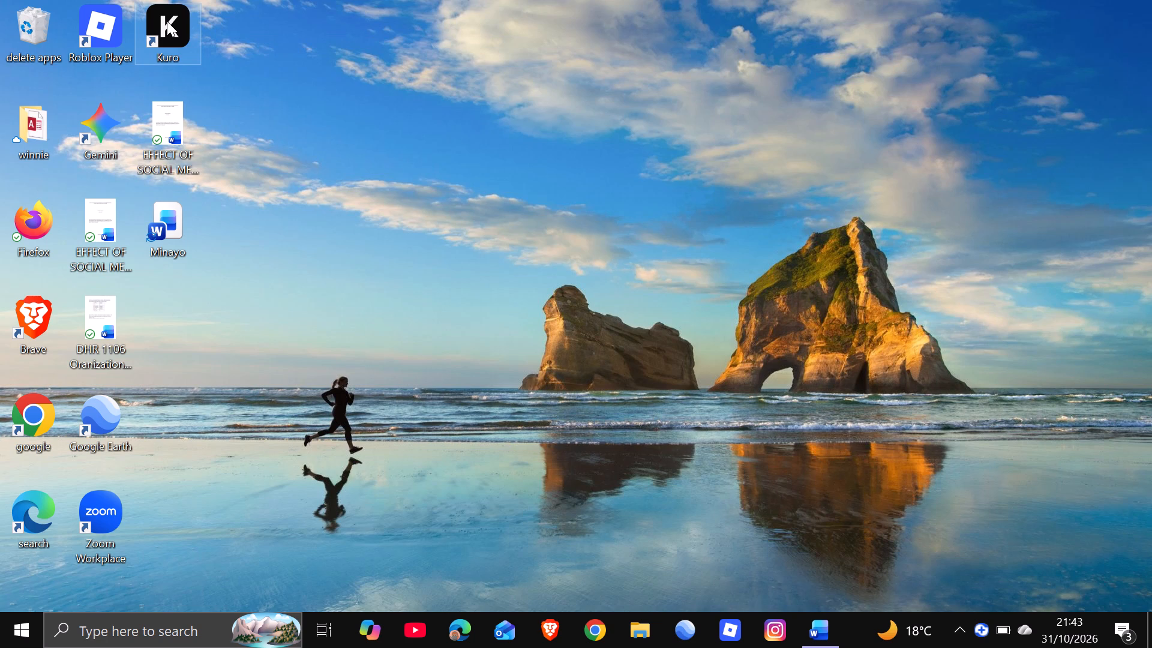
{"action": "double_click", "coordinate": [167, 21]}
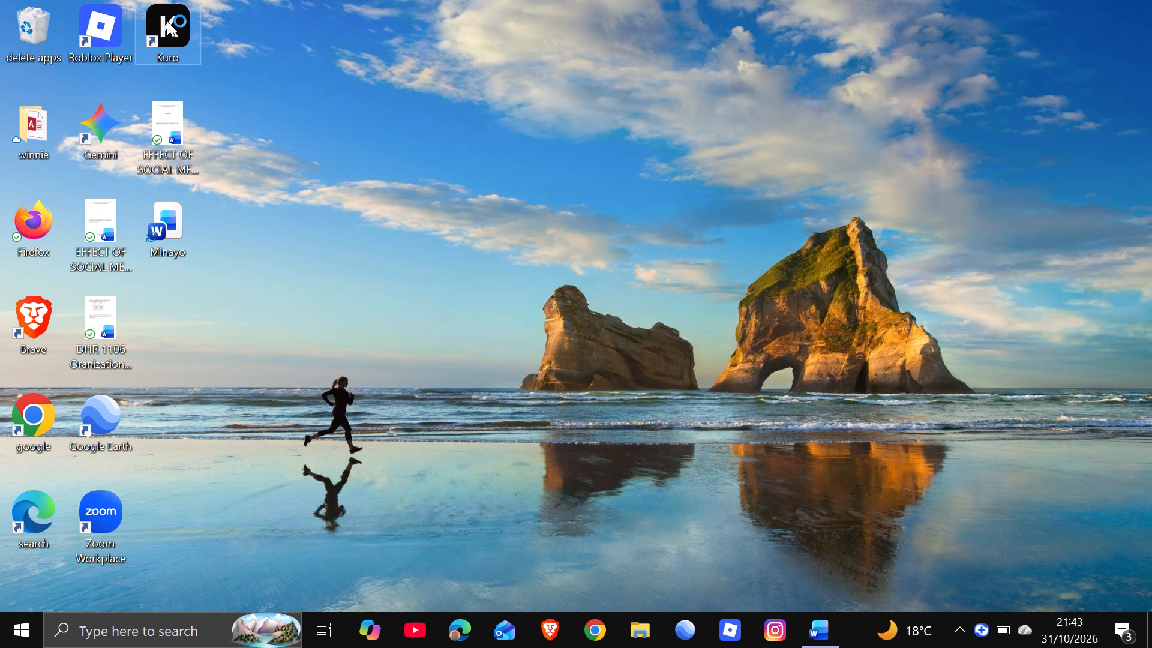
{"action": "double_click", "coordinate": [167, 21]}
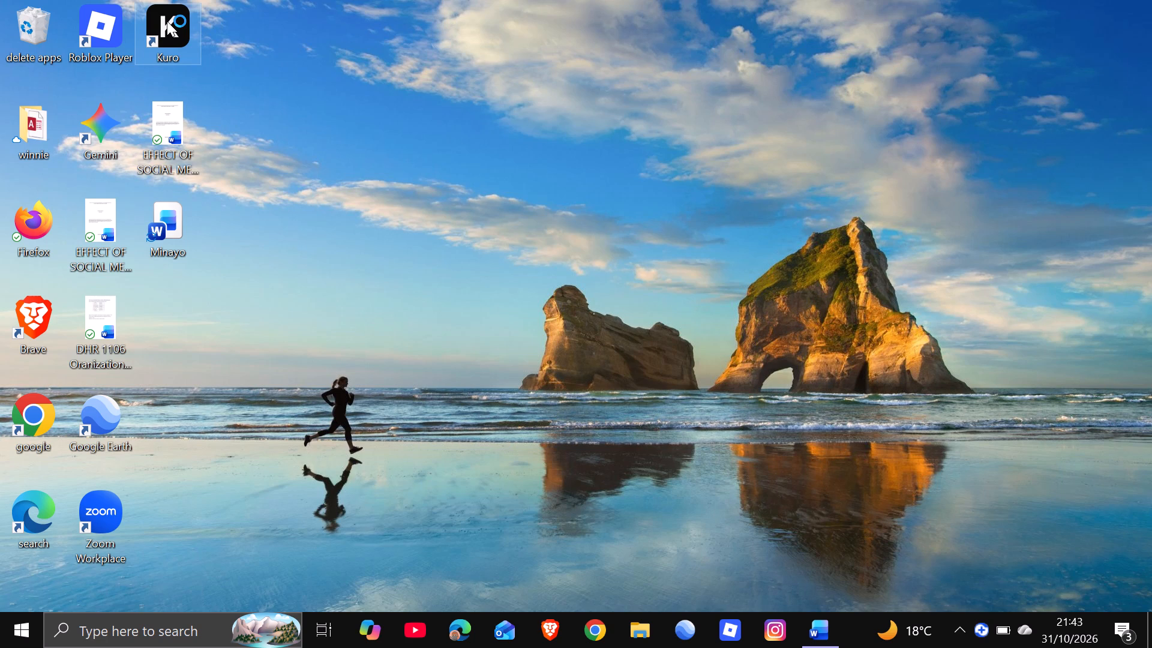
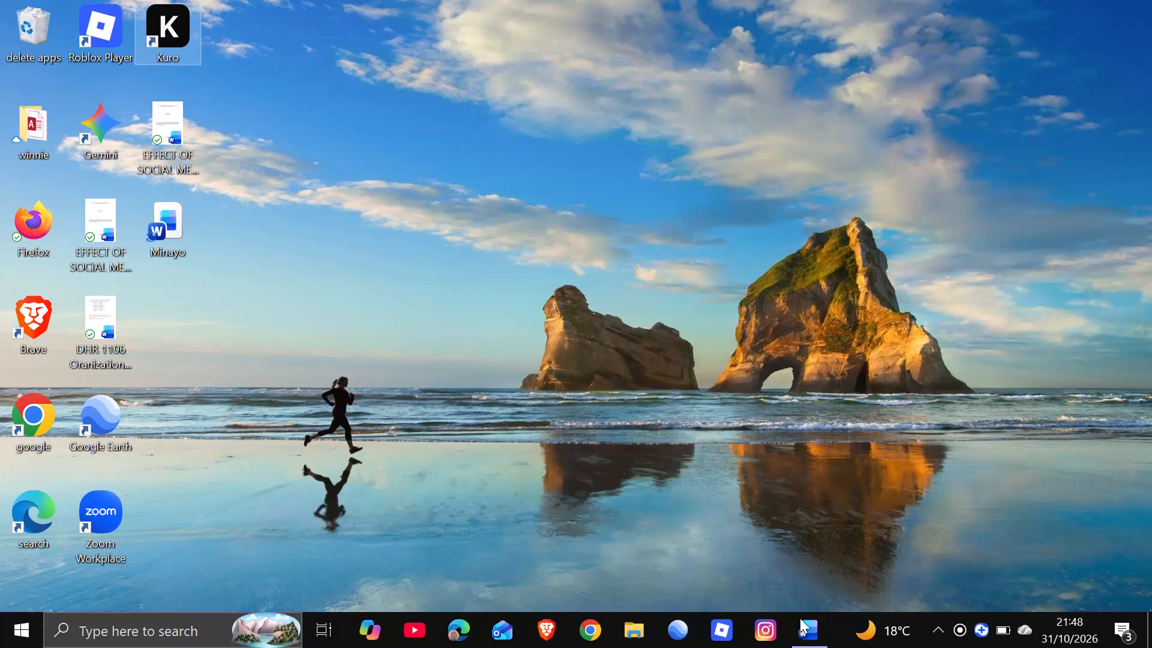
Switch back to the minimized Minayo document in Word at the section 4.3.1 introduction.
{"action": "left_click", "coordinate": [813, 647]}
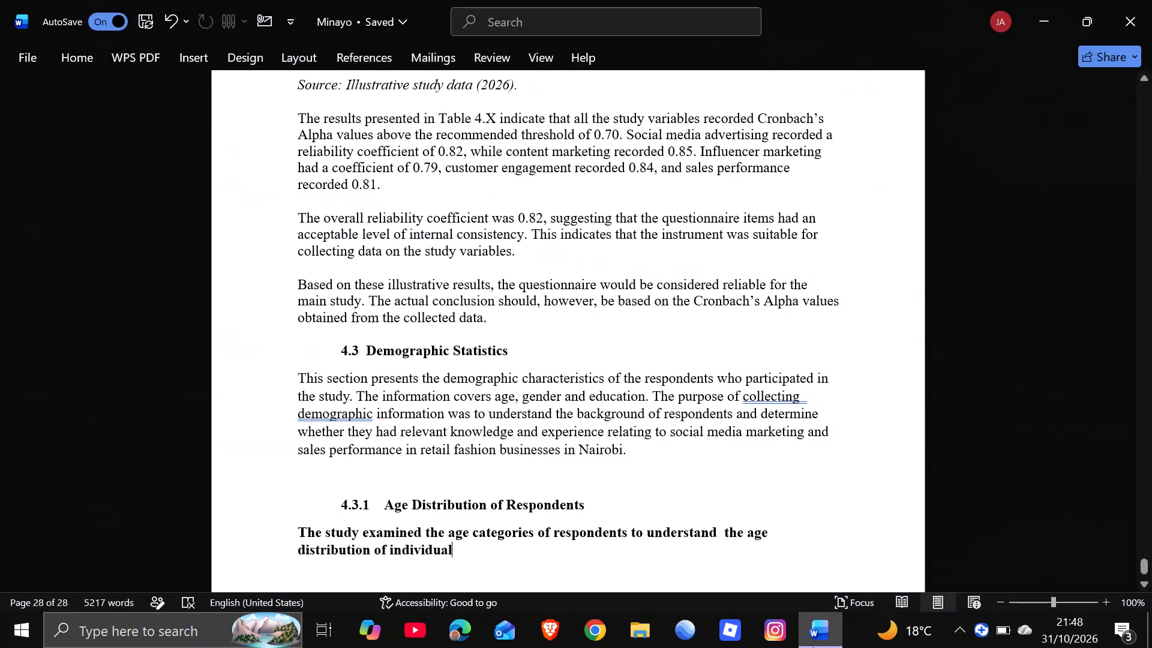
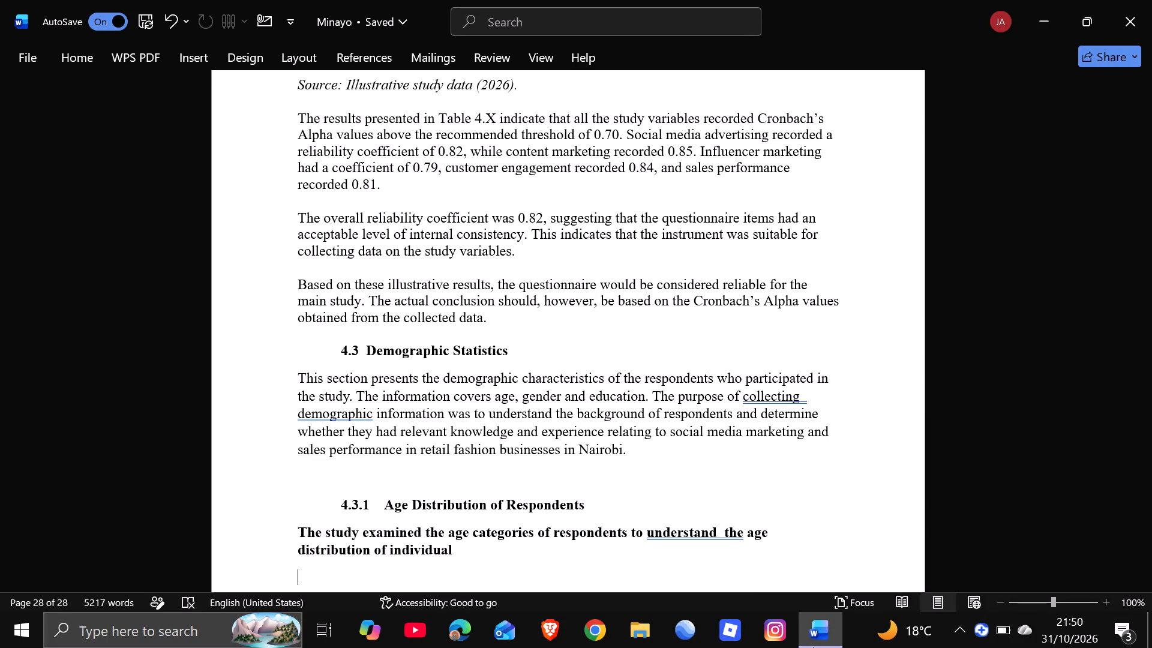
Remove the empty line below the unfinished introductory sentence of section 4.3.1, after "distribution of individual".
{"action": "key", "text": "BackSpace"}
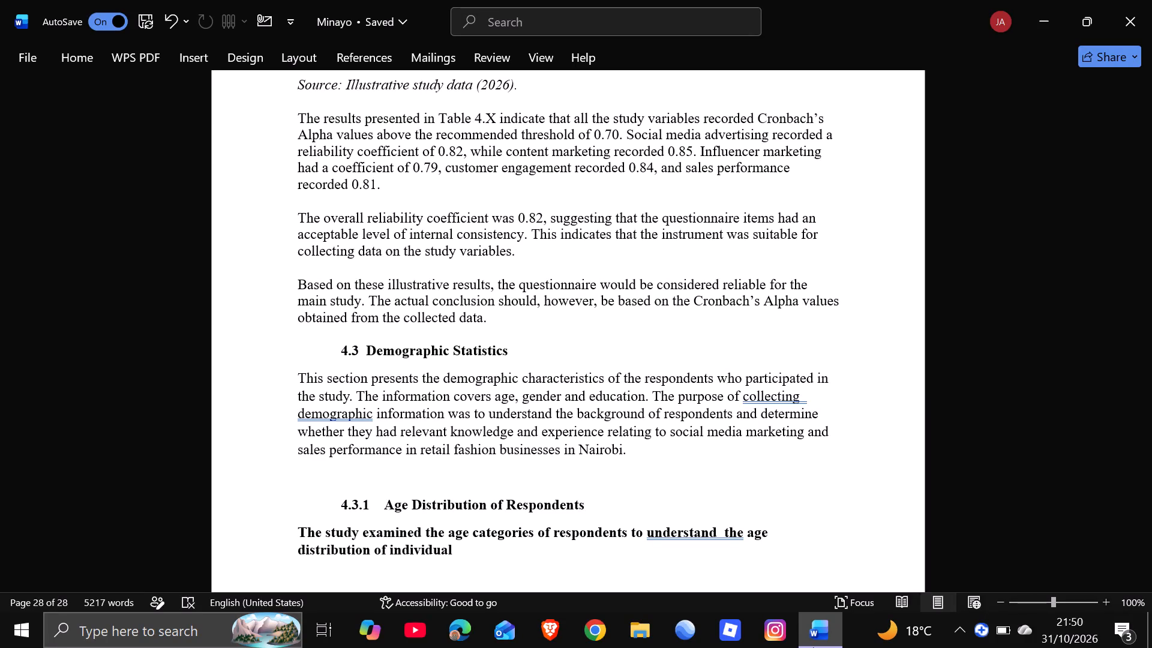
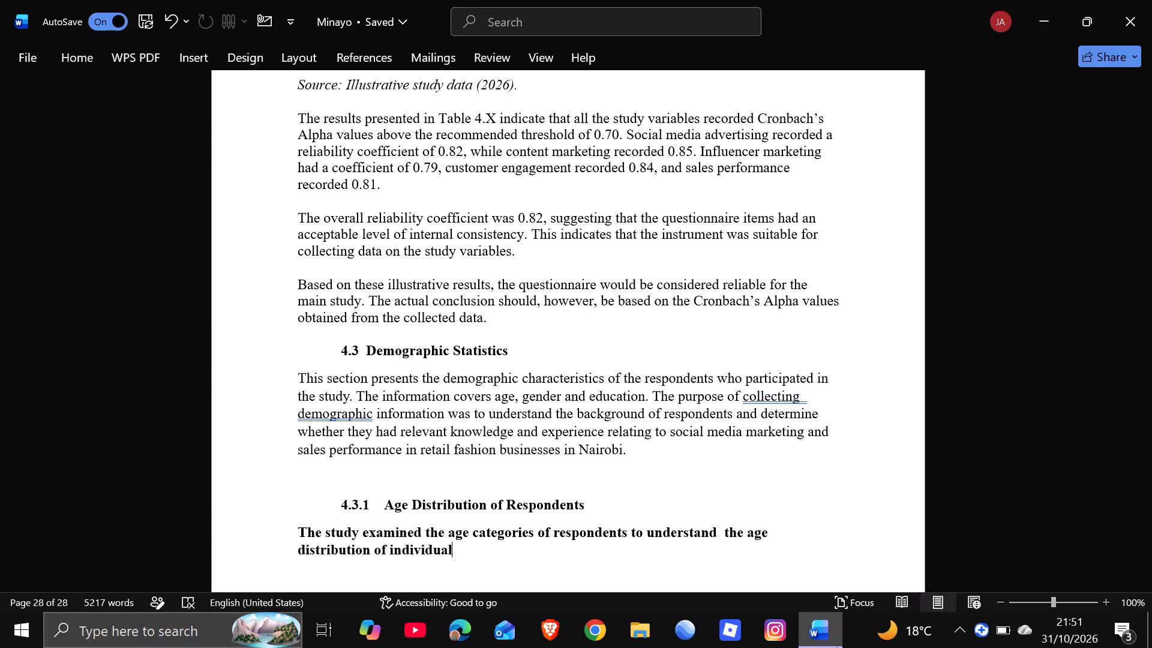
Make the last word of the unfinished introductory sentence in section 4.3.1 plural, "individuals", followed by a space.
{"action": "left_click", "coordinate": [526, 548]}
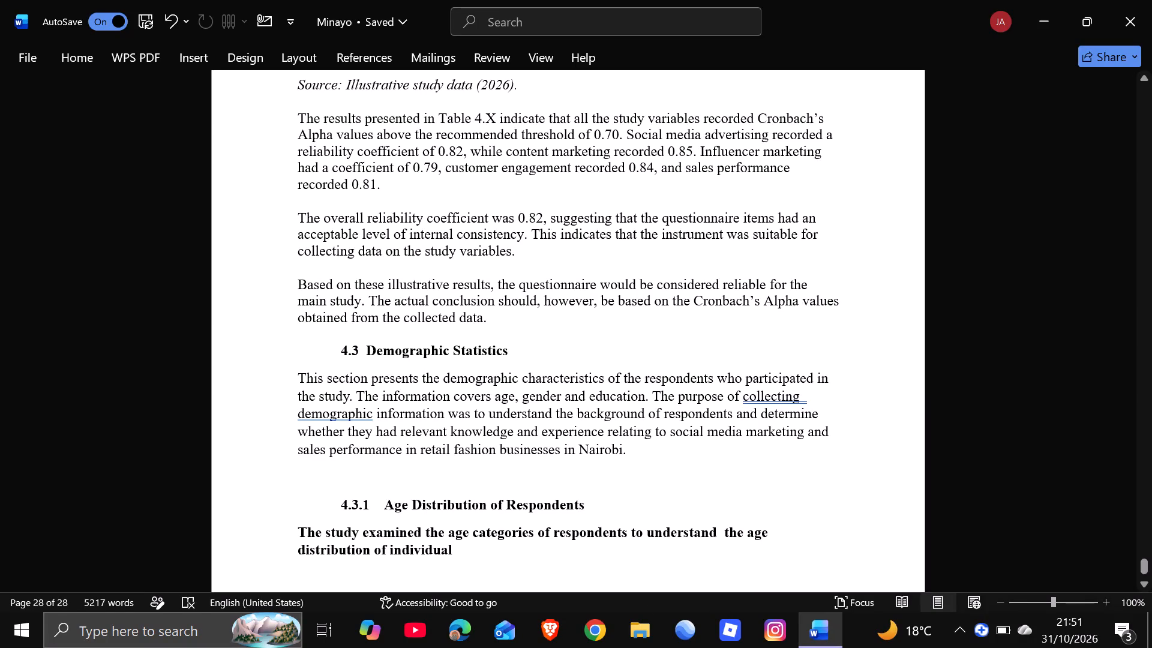
{"action": "left_click", "coordinate": [526, 548]}
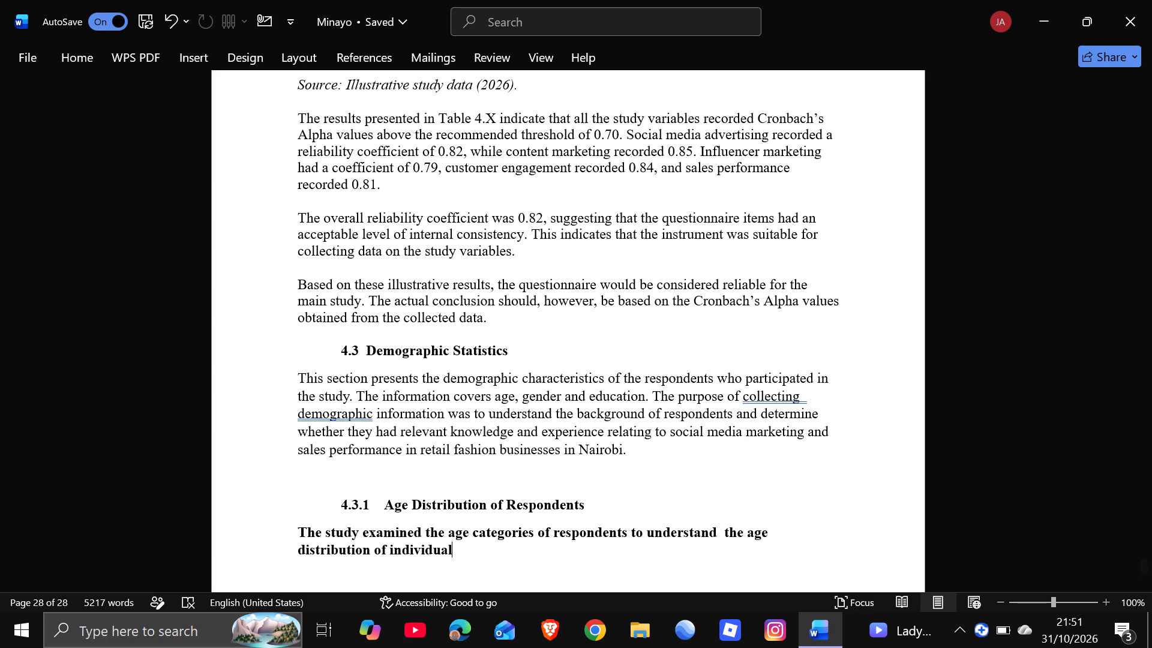
{"action": "key", "text": "s"}
{"action": "key", "text": "space"}
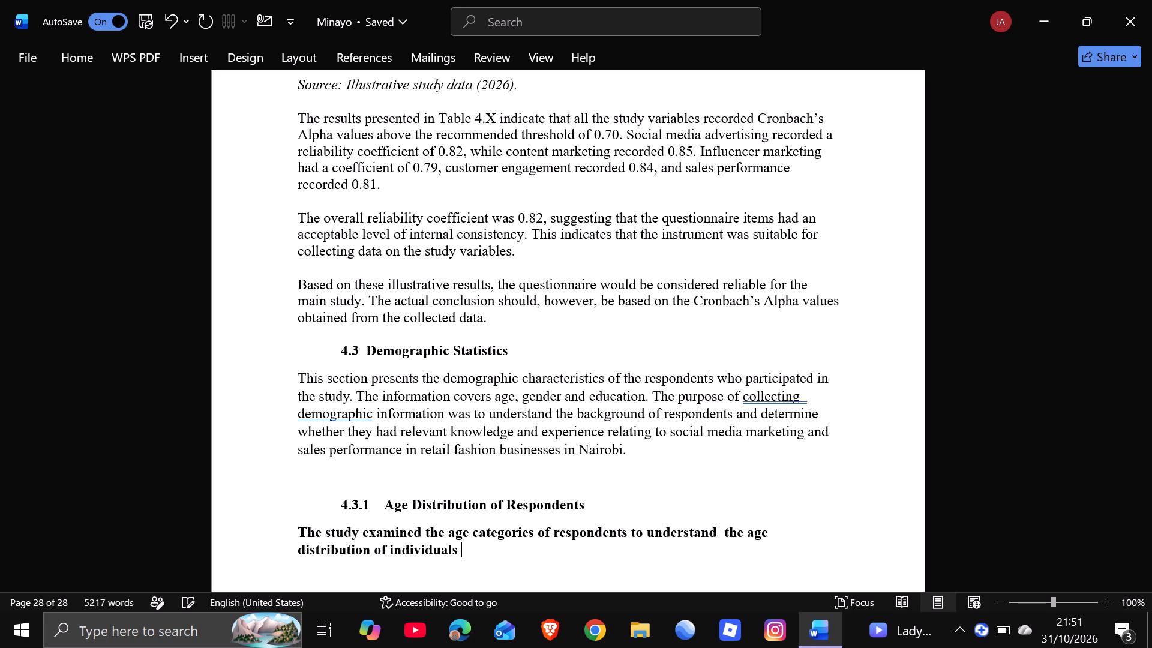
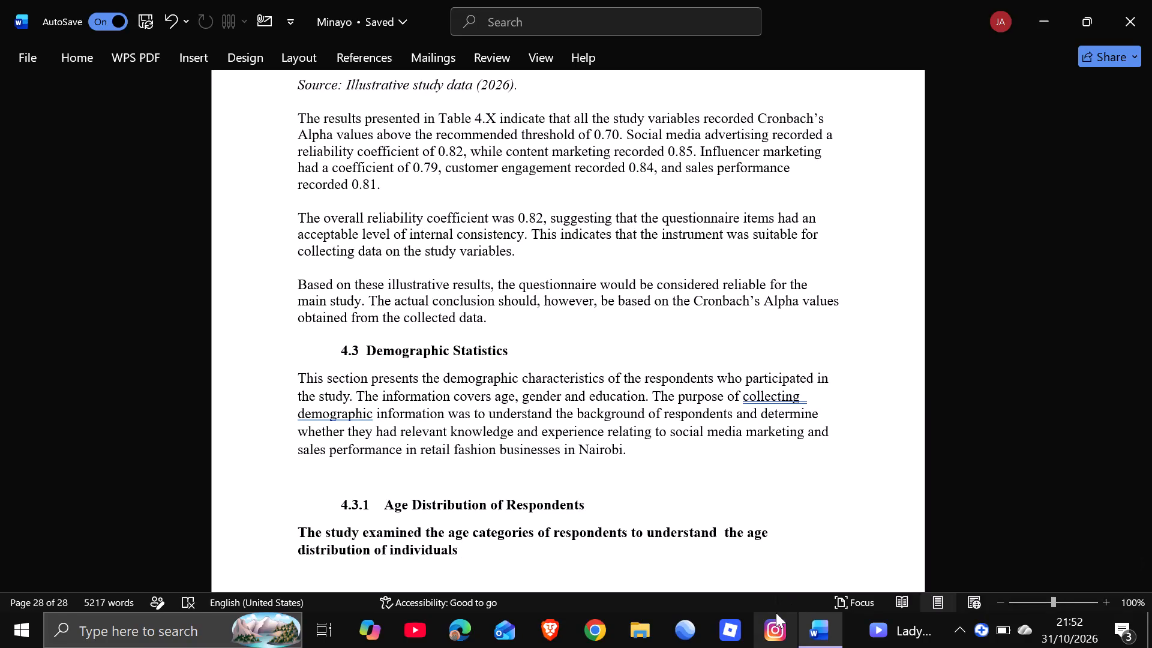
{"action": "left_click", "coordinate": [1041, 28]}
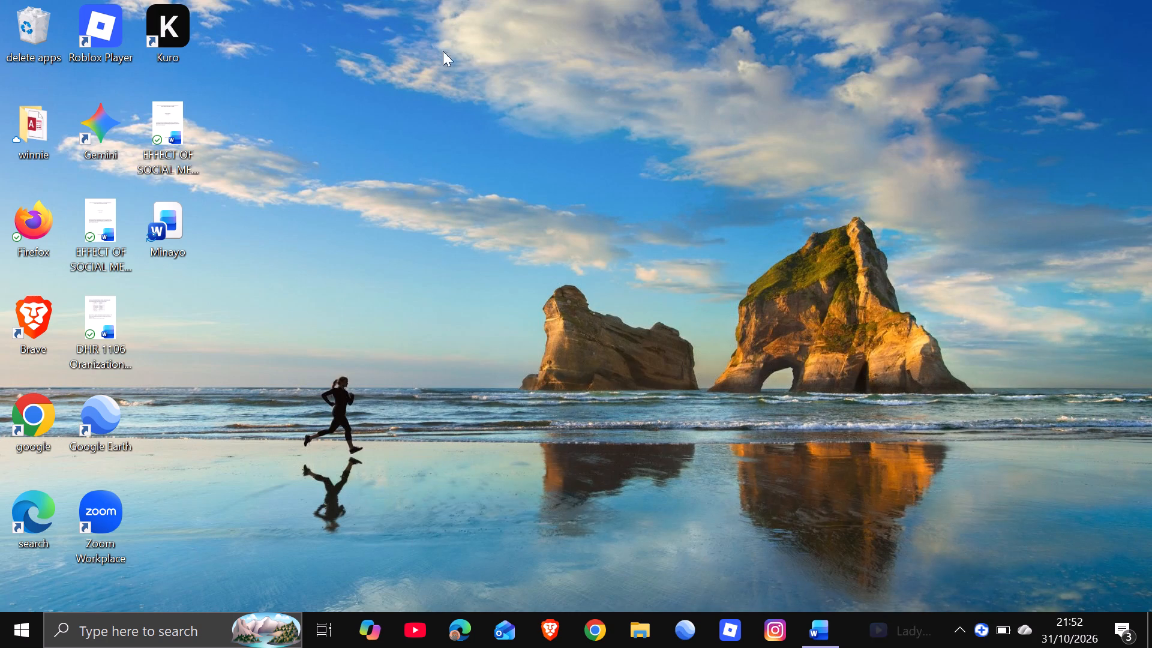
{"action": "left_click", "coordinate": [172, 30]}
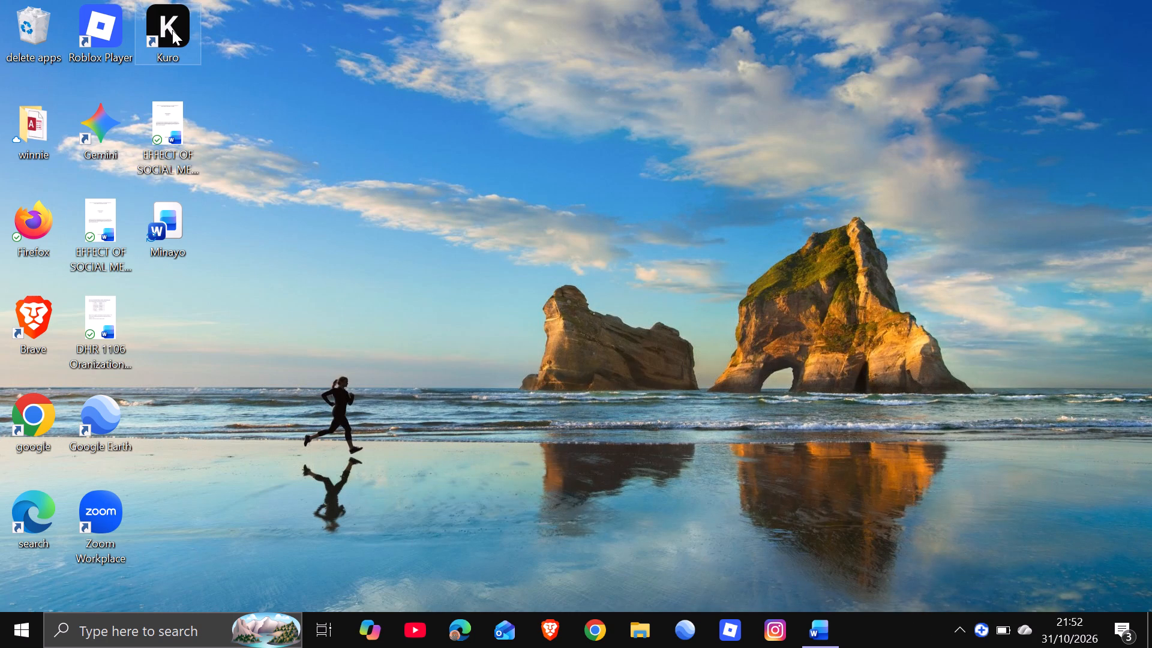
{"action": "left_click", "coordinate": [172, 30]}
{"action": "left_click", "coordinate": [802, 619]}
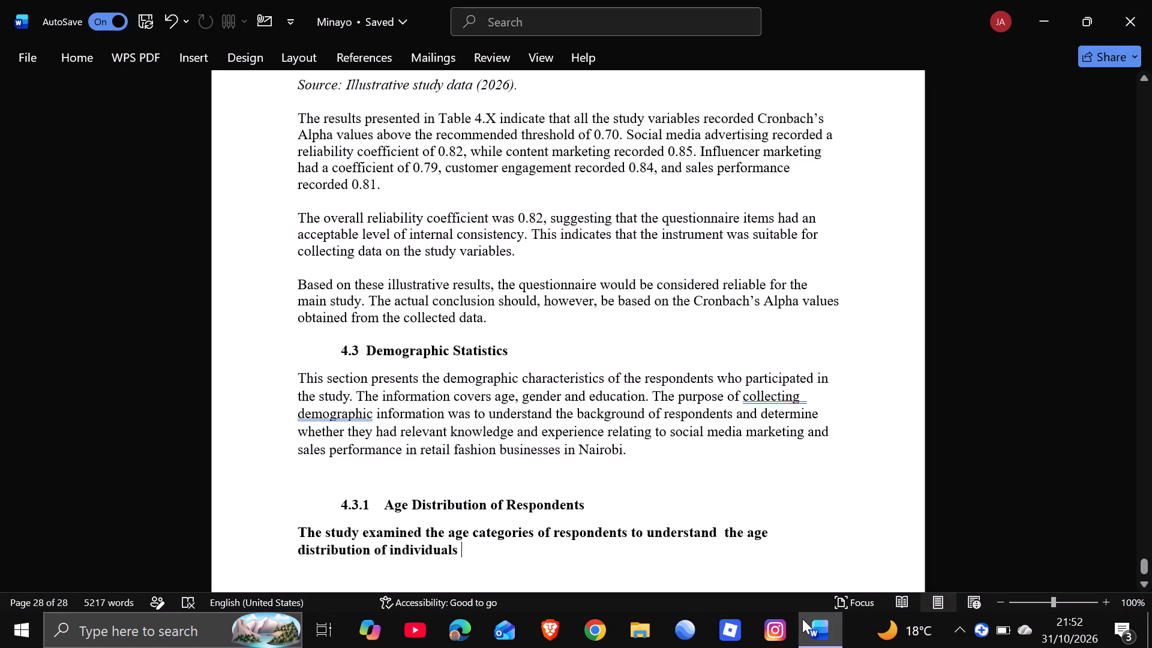
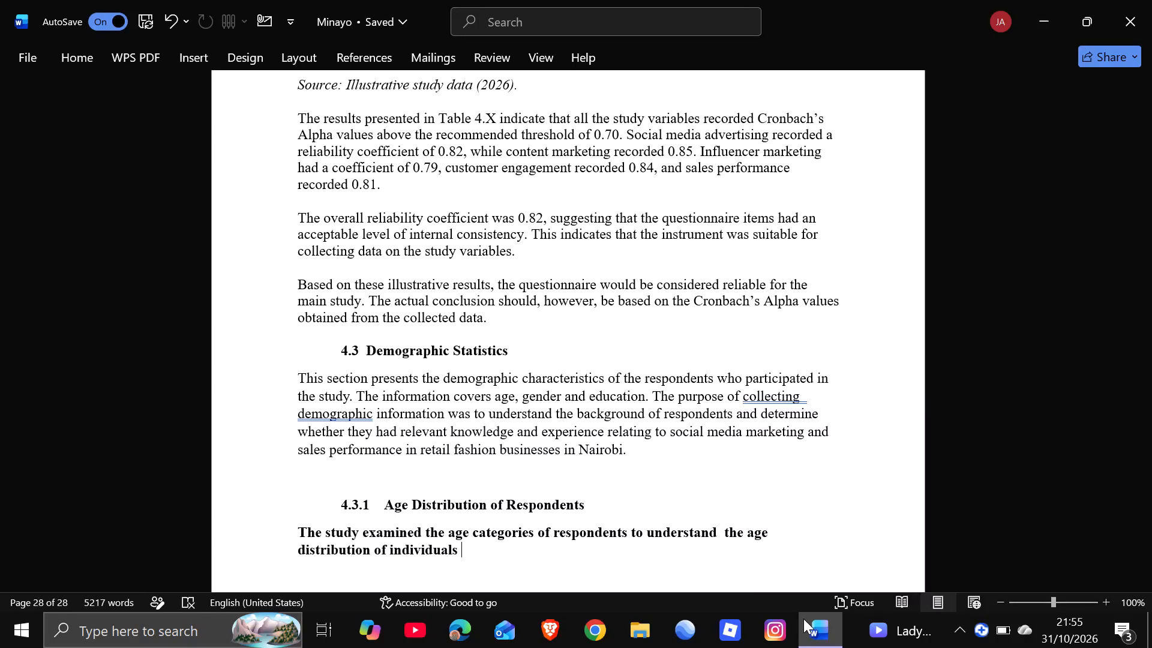
Continue the unfinished opening sentence of section 4.3.1 with the word "involved".
{"action": "type", "text": "invol"}
{"action": "type", "text": "vedd"}
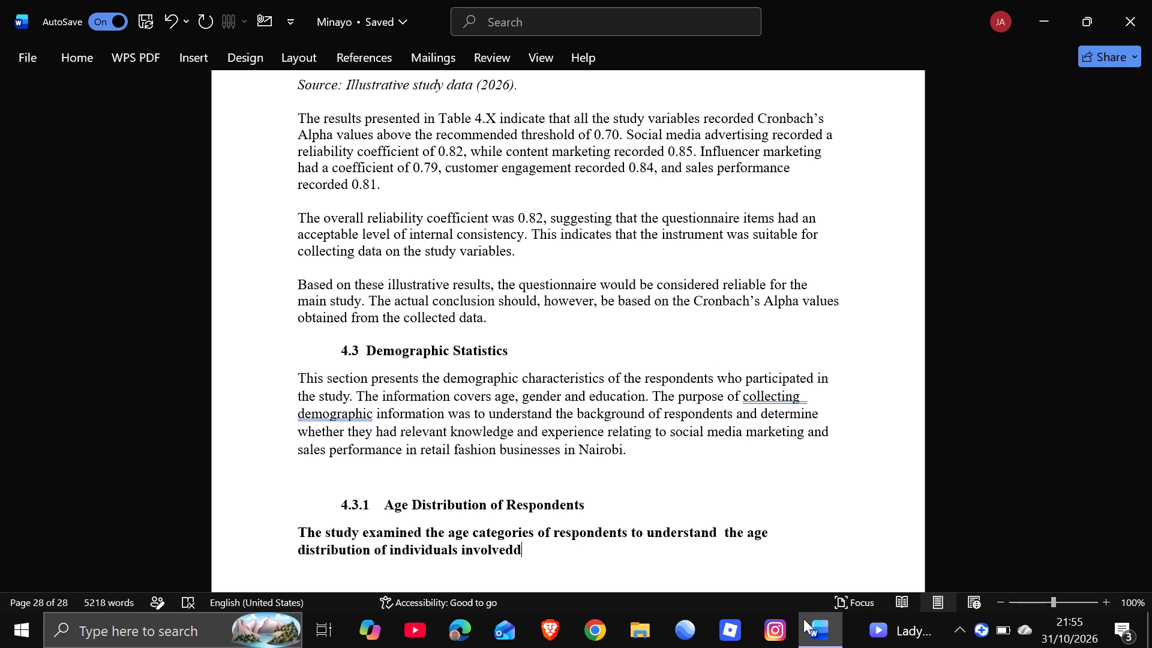
{"action": "key", "text": "BackSpace"}
{"action": "key", "text": "space"}
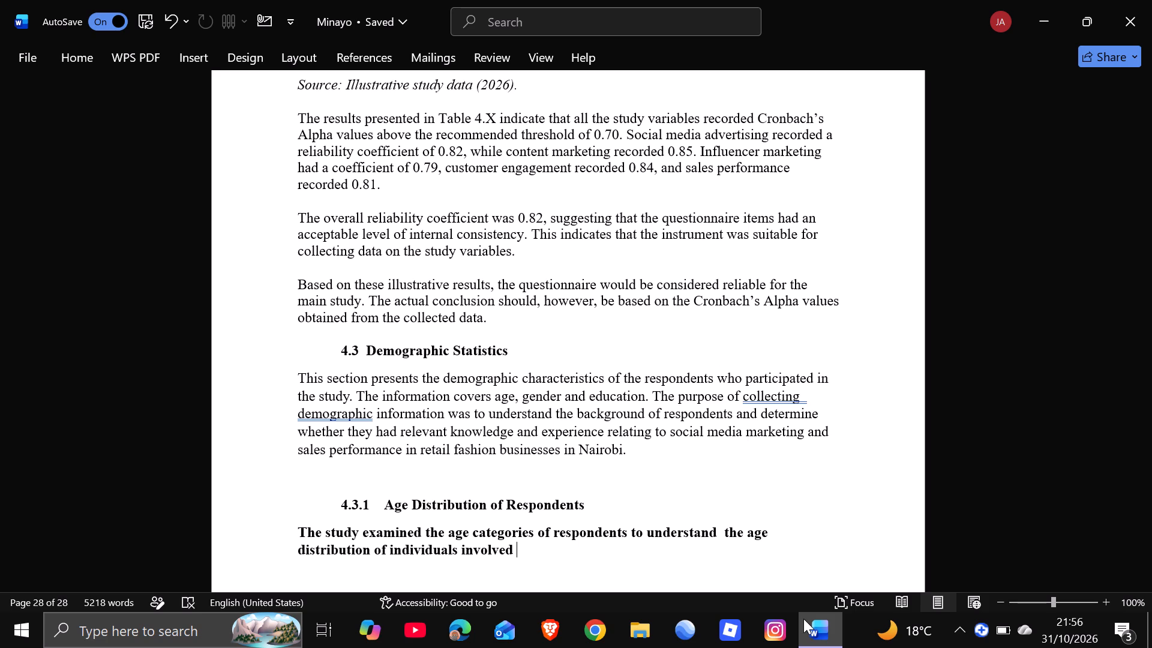
{"action": "left_click", "coordinate": [803, 619]}
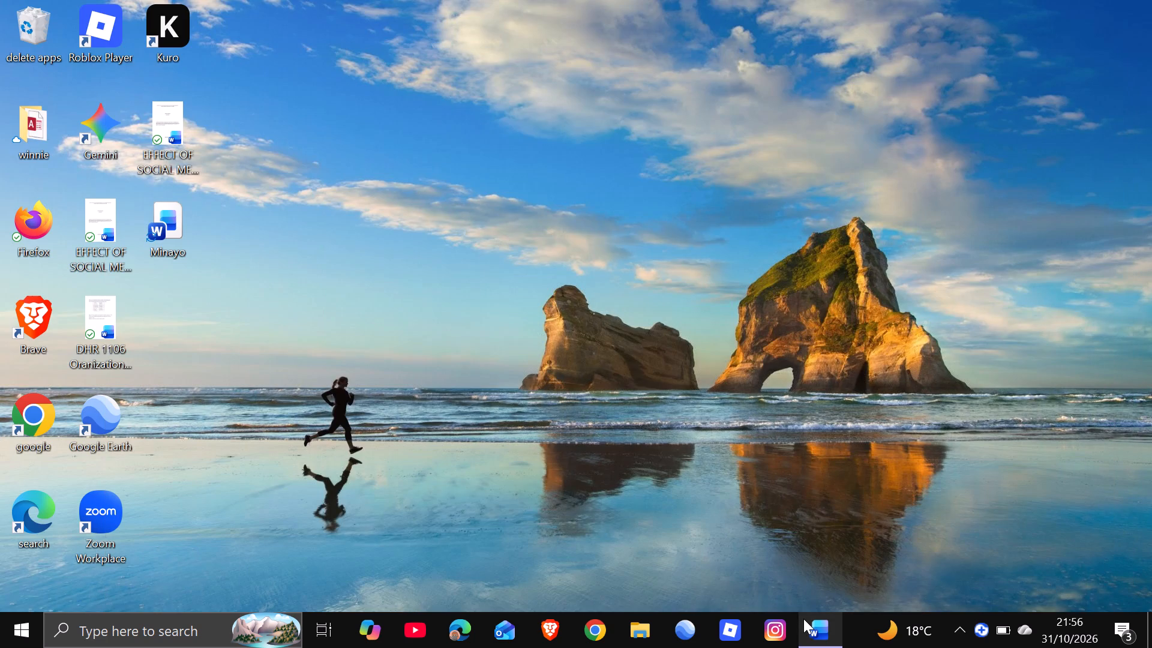
{"action": "left_click", "coordinate": [825, 619]}
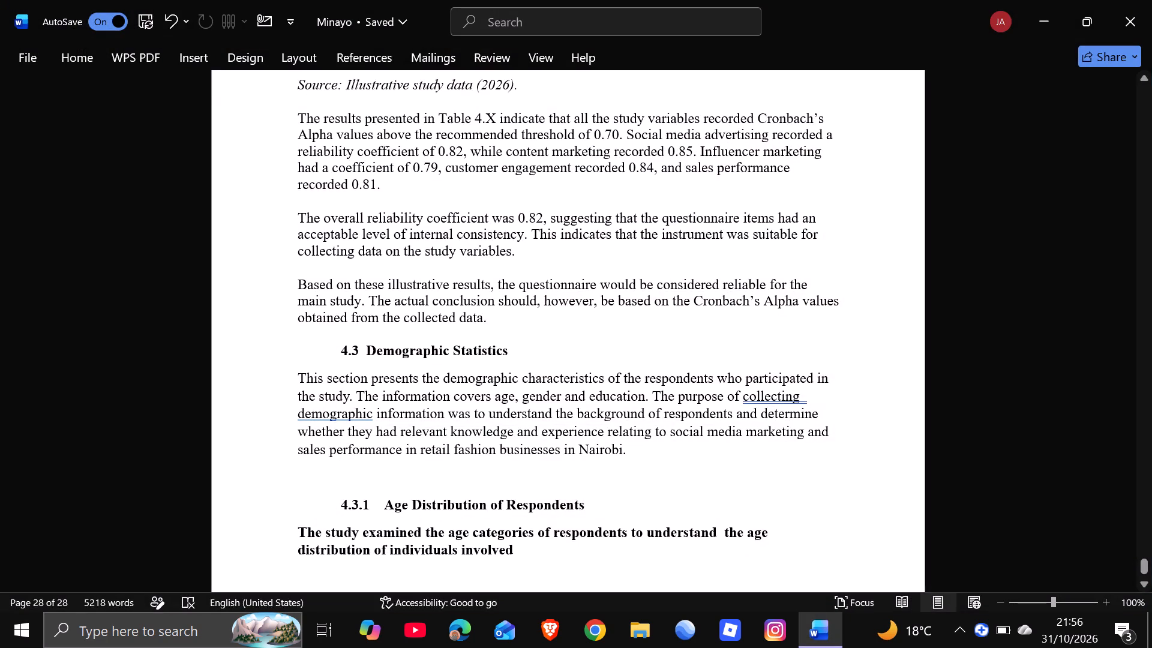
Extend the section 4.3.1 sentence after "involved" with "in social media marketing".
{"action": "left_click", "coordinate": [526, 563]}
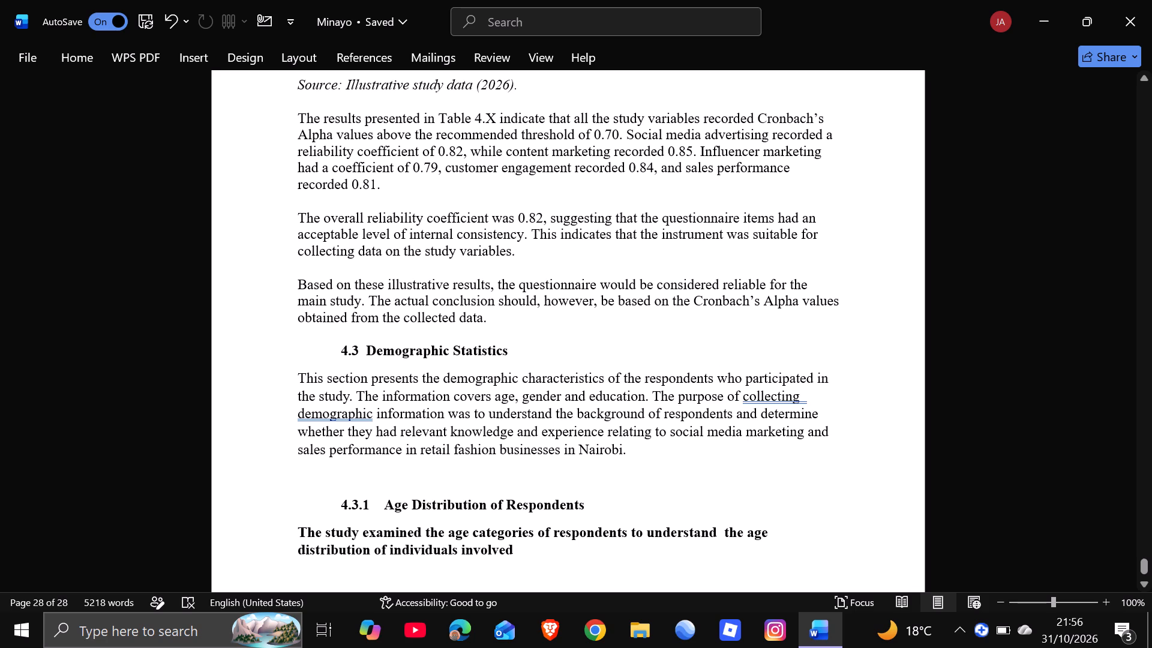
{"action": "left_click", "coordinate": [524, 557]}
{"action": "type", "text": "in"}
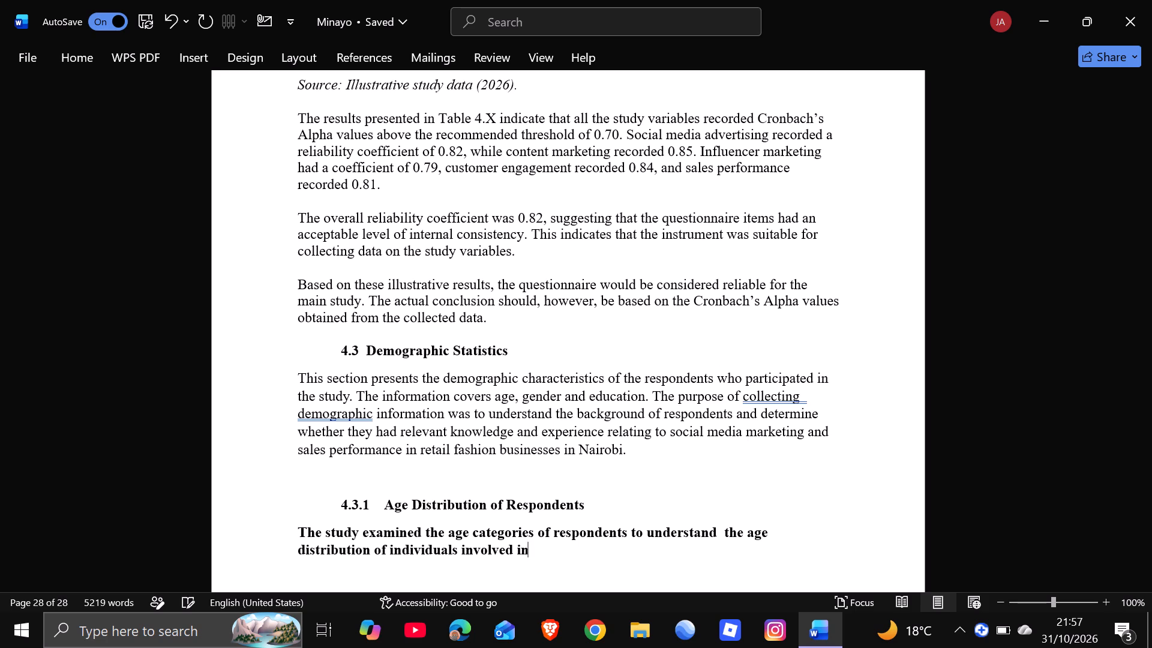
{"action": "key", "text": "space"}
{"action": "key", "text": "s"}
{"action": "type", "text": "ocial"}
{"action": "key", "text": "space"}
{"action": "type", "text": "medi"}
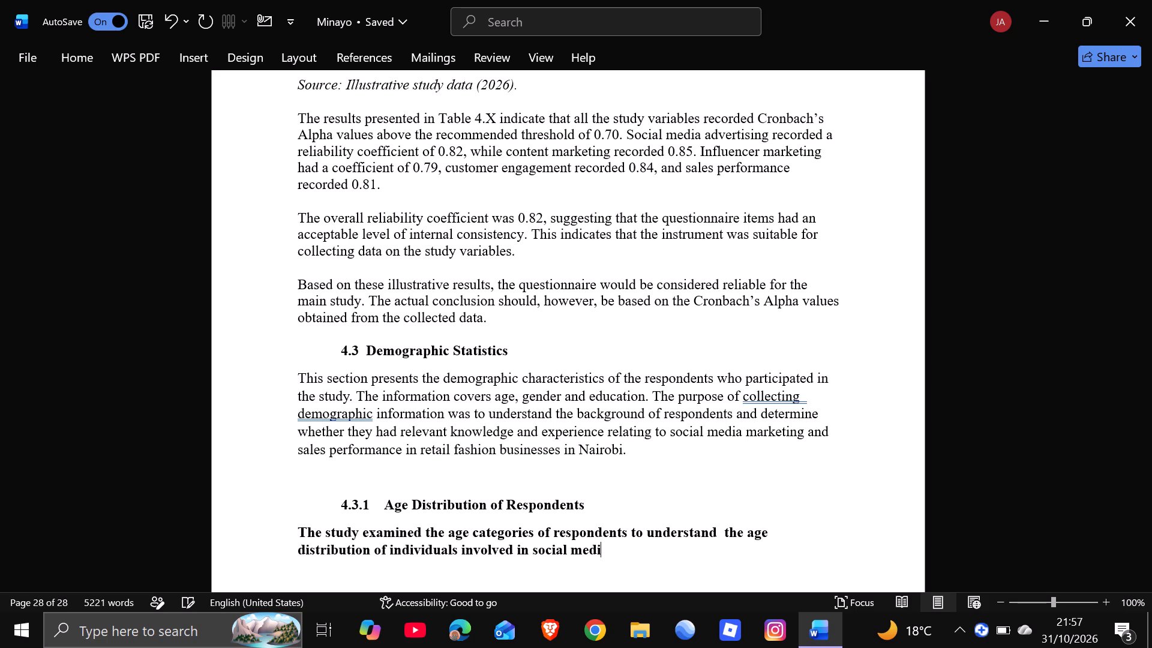
{"action": "type", "text": "a mar"}
{"action": "key", "text": "k"}
{"action": "type", "text": "eting"}
{"action": "key", "text": "space"}
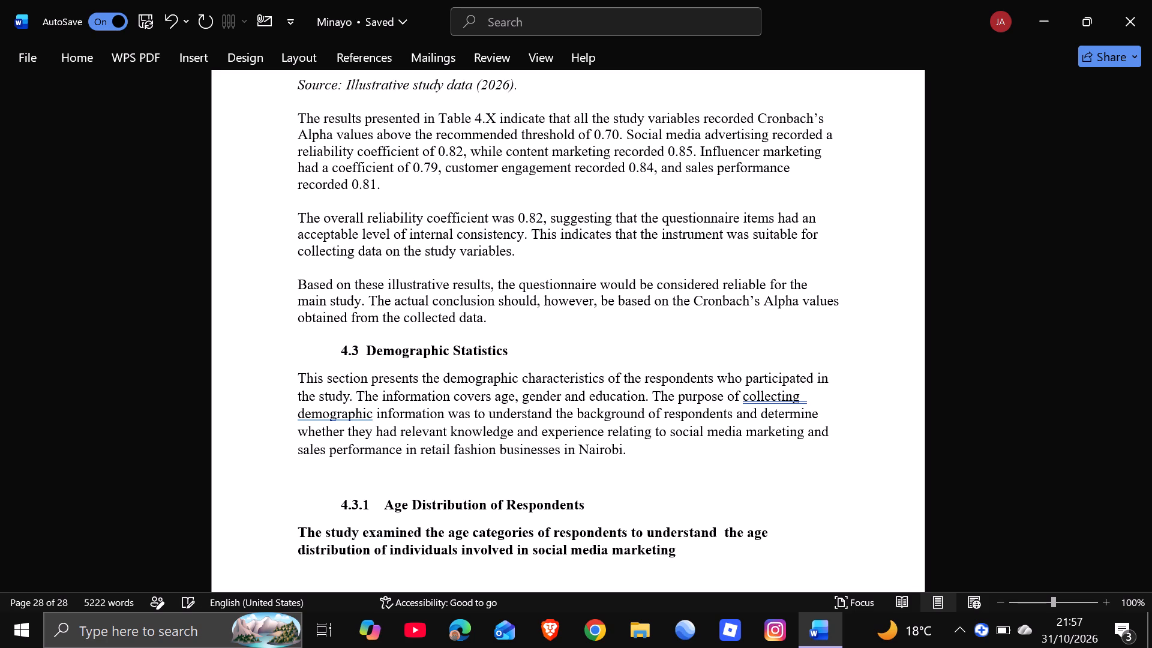
Finish the section 4.3.1 sentence with "and retail fashion business activities.".
{"action": "type", "text": "and"}
{"action": "key", "text": "space"}
{"action": "type", "text": "retail"}
{"action": "key", "text": "space"}
{"action": "type", "text": "f"}
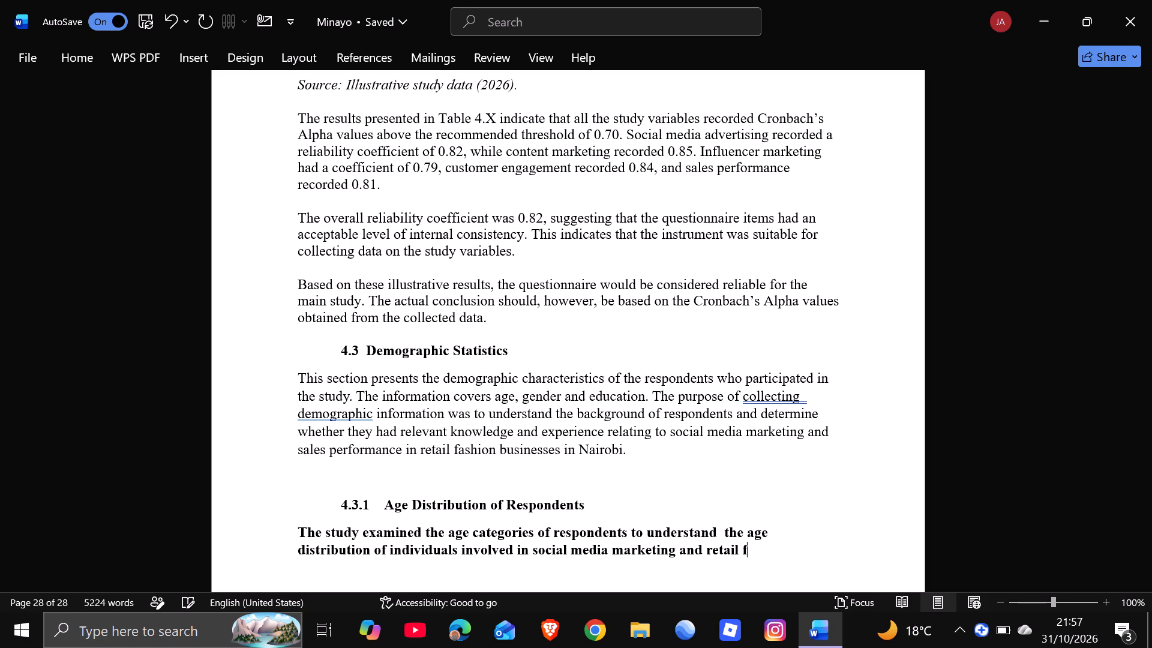
{"action": "type", "text": "as"}
{"action": "key", "text": "h"}
{"action": "type", "text": "io"}
{"action": "type", "text": "n"}
{"action": "key", "text": "space"}
{"action": "type", "text": "bu"}
{"action": "type", "text": "si"}
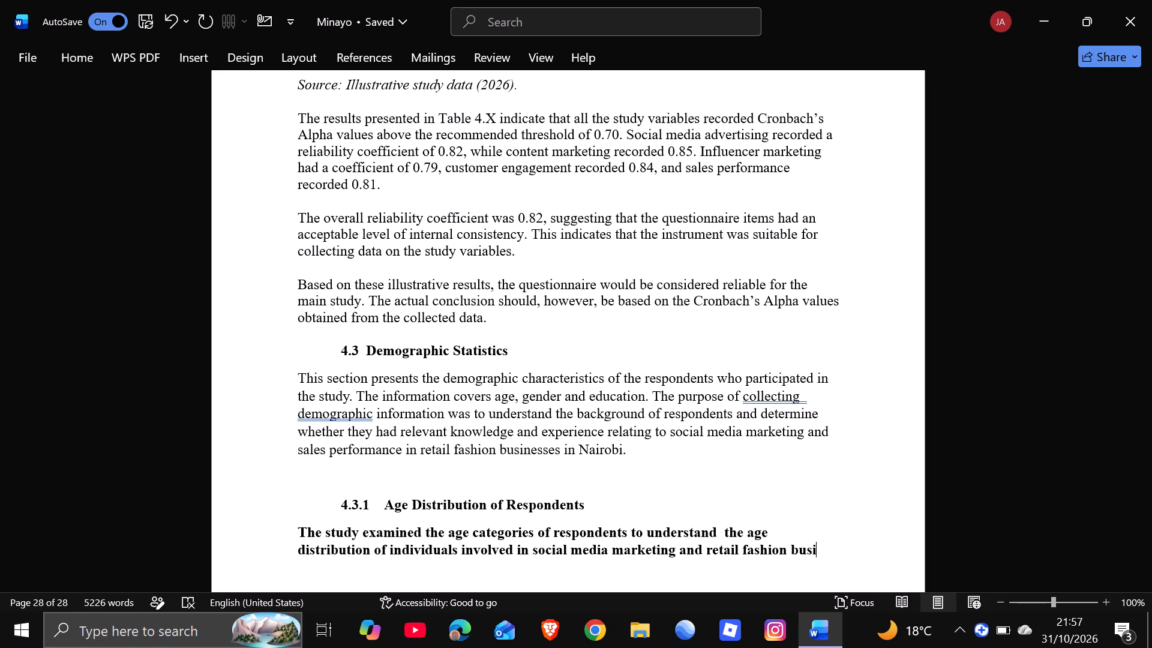
{"action": "key", "text": "n"}
{"action": "type", "text": "ess"}
{"action": "key", "text": "space"}
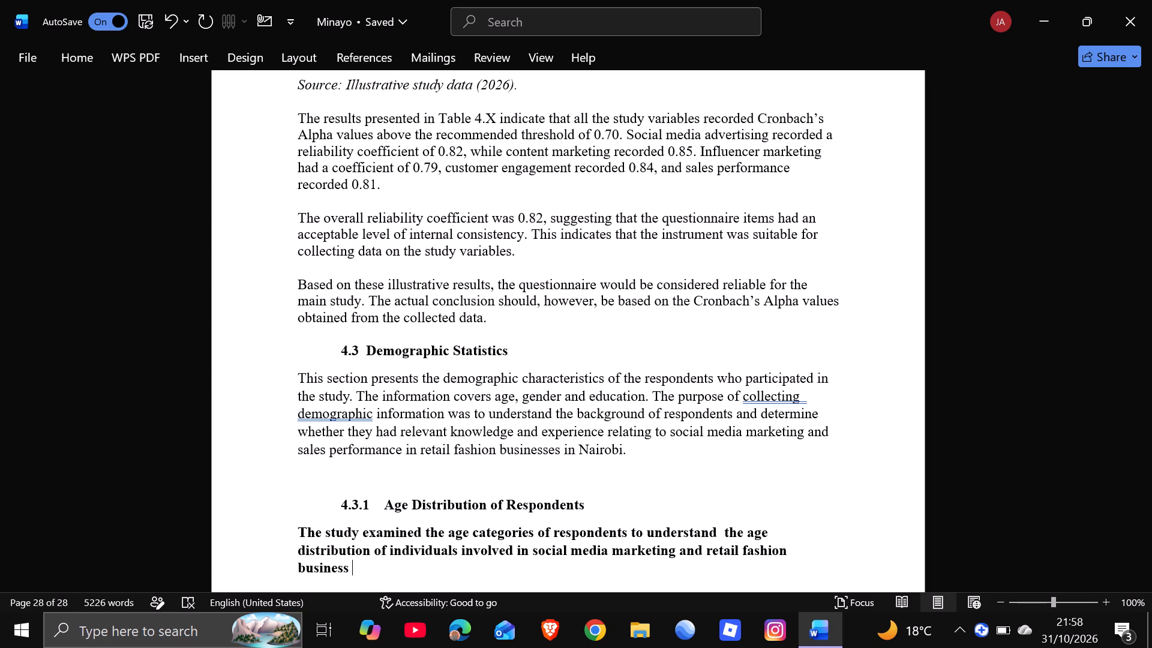
{"action": "type", "text": "activi"}
{"action": "type", "text": "ties"}
{"action": "key", "text": "period"}
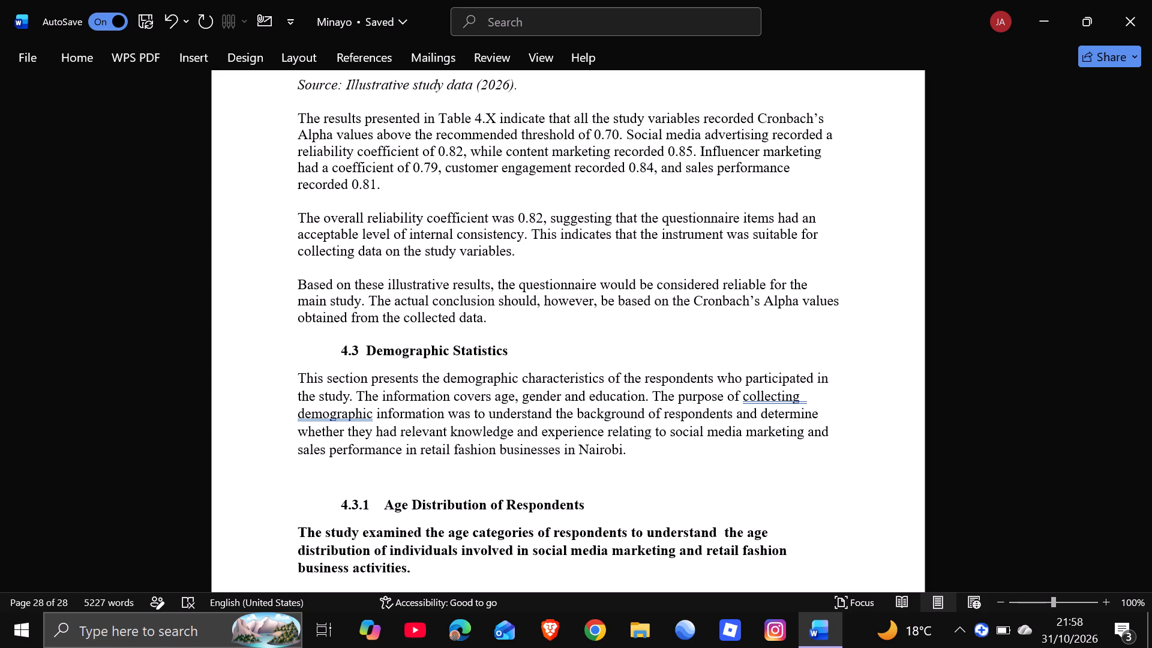
Start a new paragraph below the section 4.3.1 sentence with the caption label "Table 4.2:".
{"action": "key", "text": "Return"}
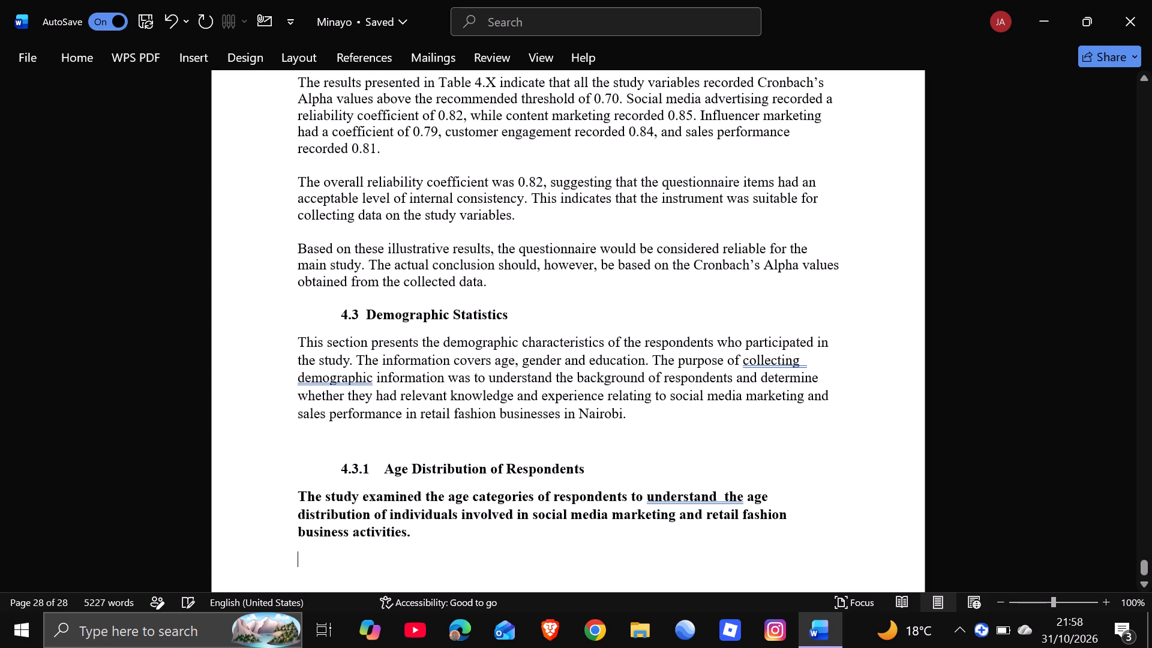
{"action": "key", "text": "t"}
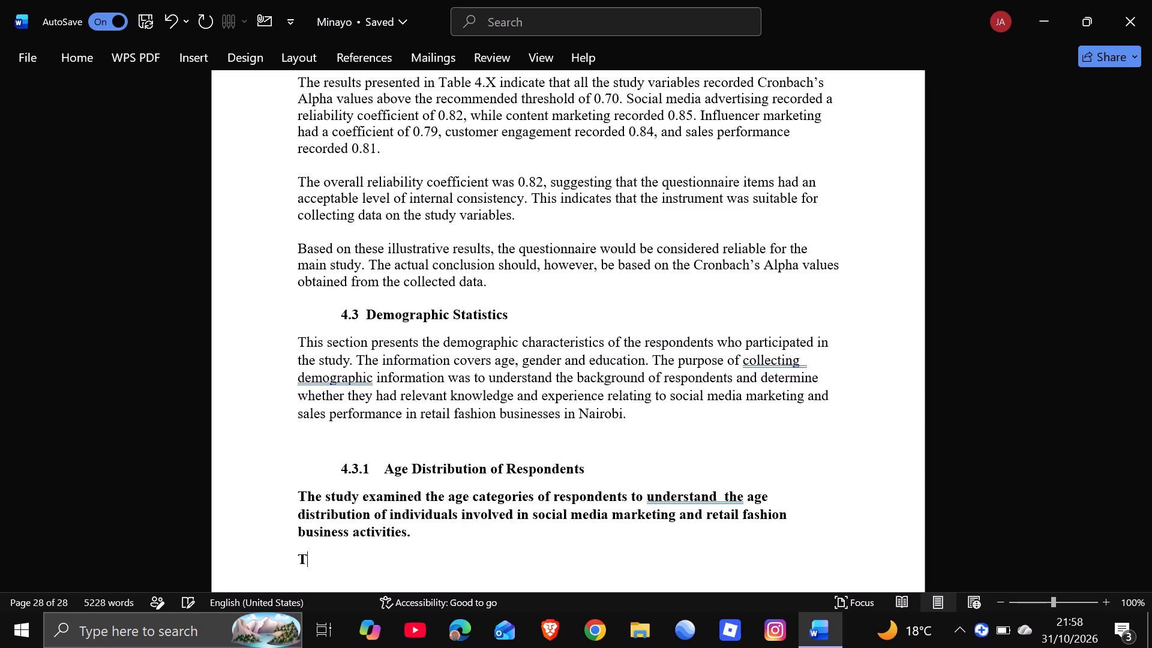
{"action": "type", "text": "abl"}
{"action": "type", "text": "e"}
{"action": "key", "text": "space"}
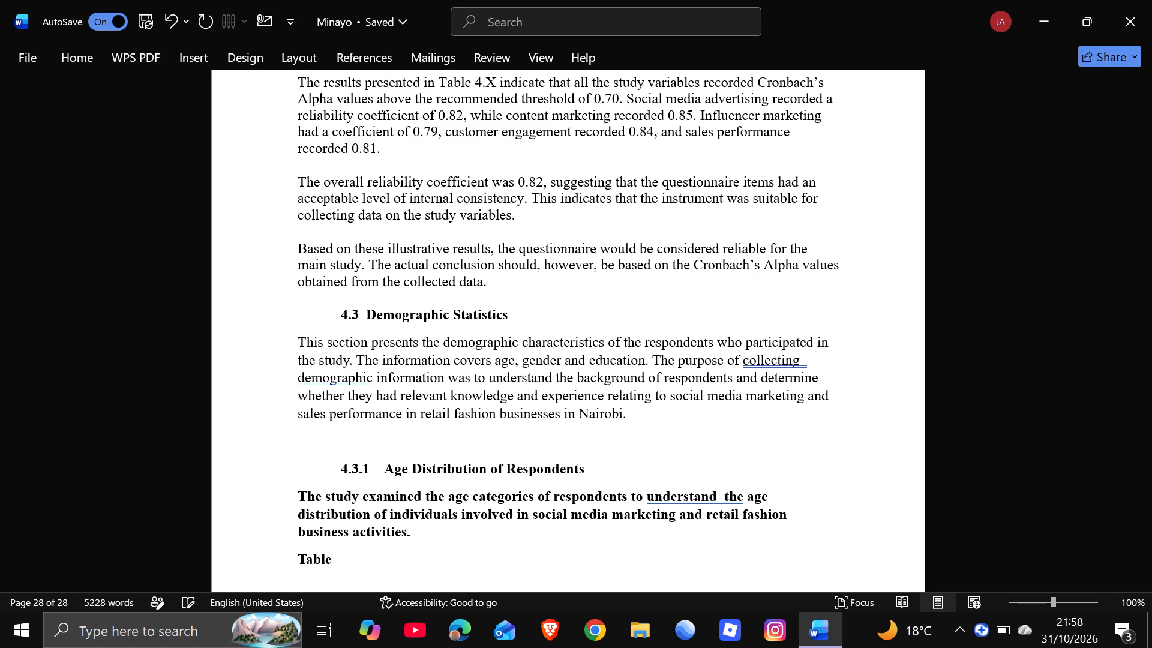
{"action": "key", "text": "4"}
{"action": "key", "text": "period"}
{"action": "key", "text": "2"}
{"action": "key", "text": "shift+colon"}
{"action": "key", "text": "space"}
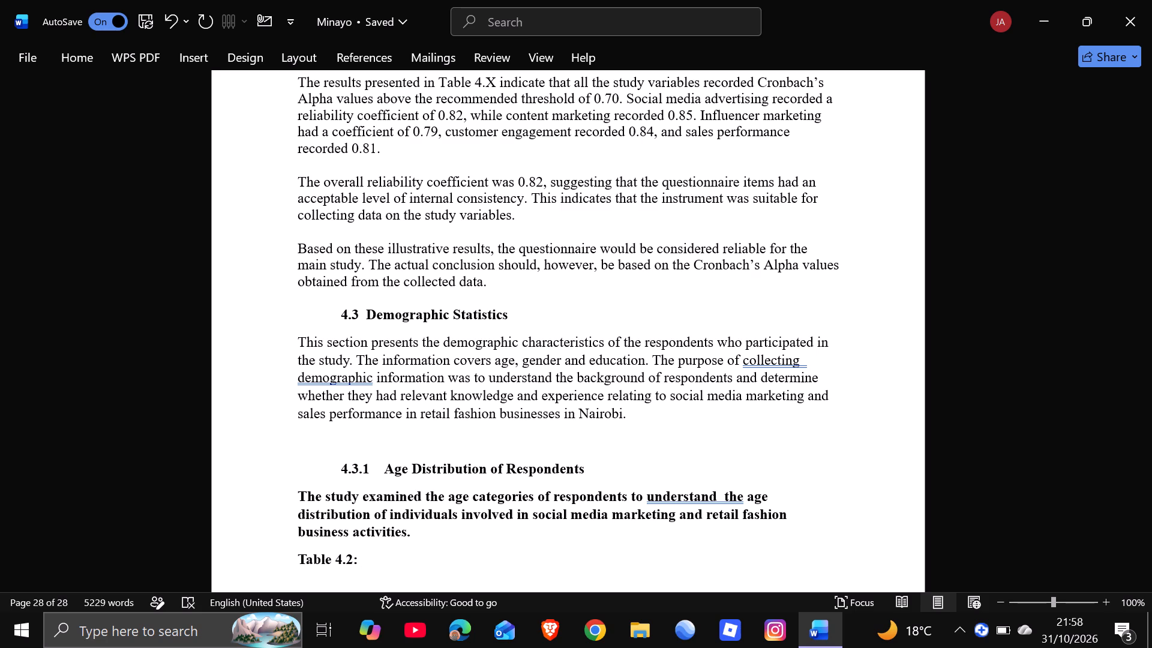
Continue the Table 4.2 caption with the words "Age Distribution".
{"action": "key", "text": "a"}
{"action": "key", "text": "g"}
{"action": "type", "text": "e"}
{"action": "key", "text": "space"}
{"action": "key", "text": "d"}
{"action": "key", "text": "i"}
{"action": "key", "text": "s"}
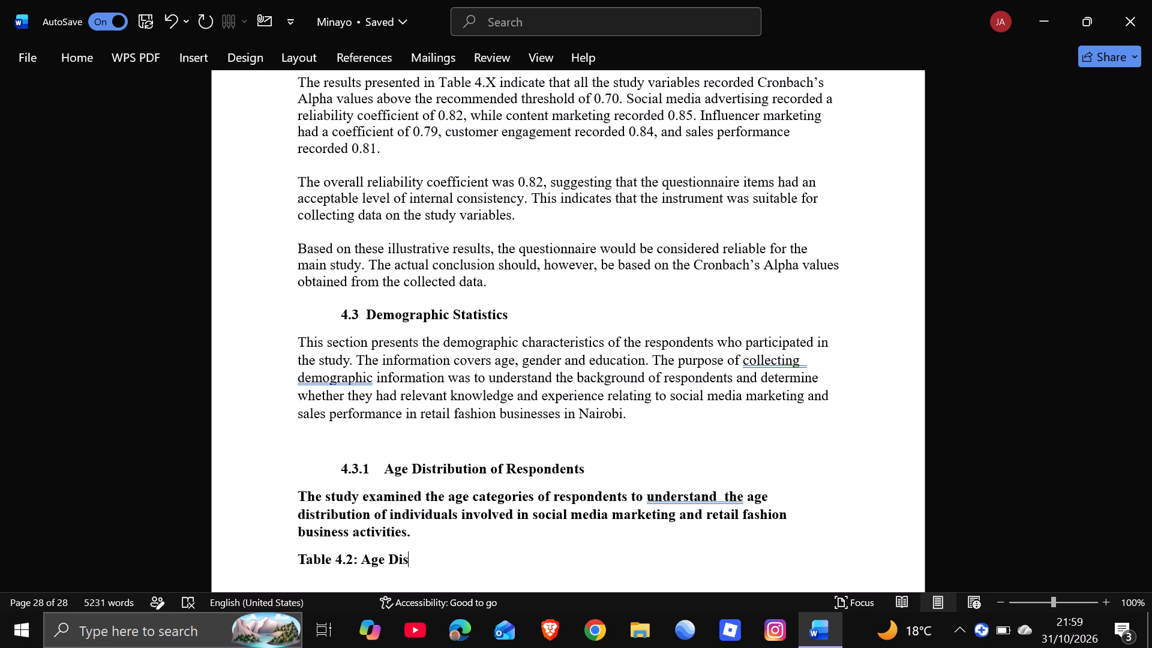
{"action": "key", "text": "t"}
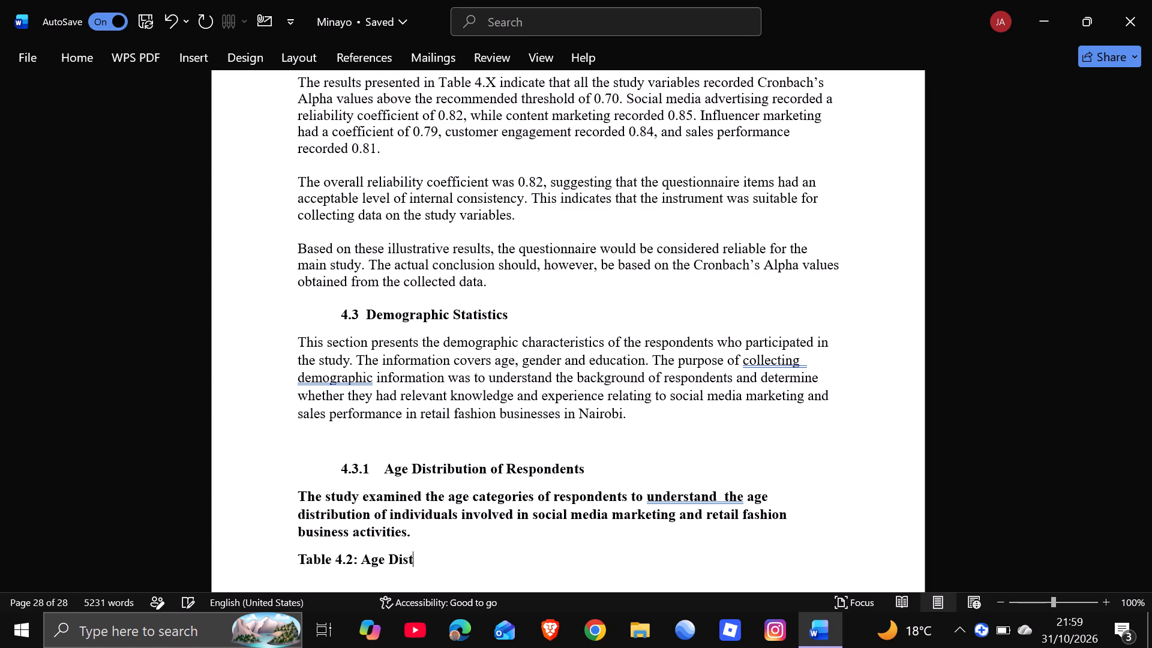
{"action": "type", "text": "ri"}
{"action": "type", "text": "butio"}
{"action": "key", "text": "n"}
{"action": "key", "text": "space"}
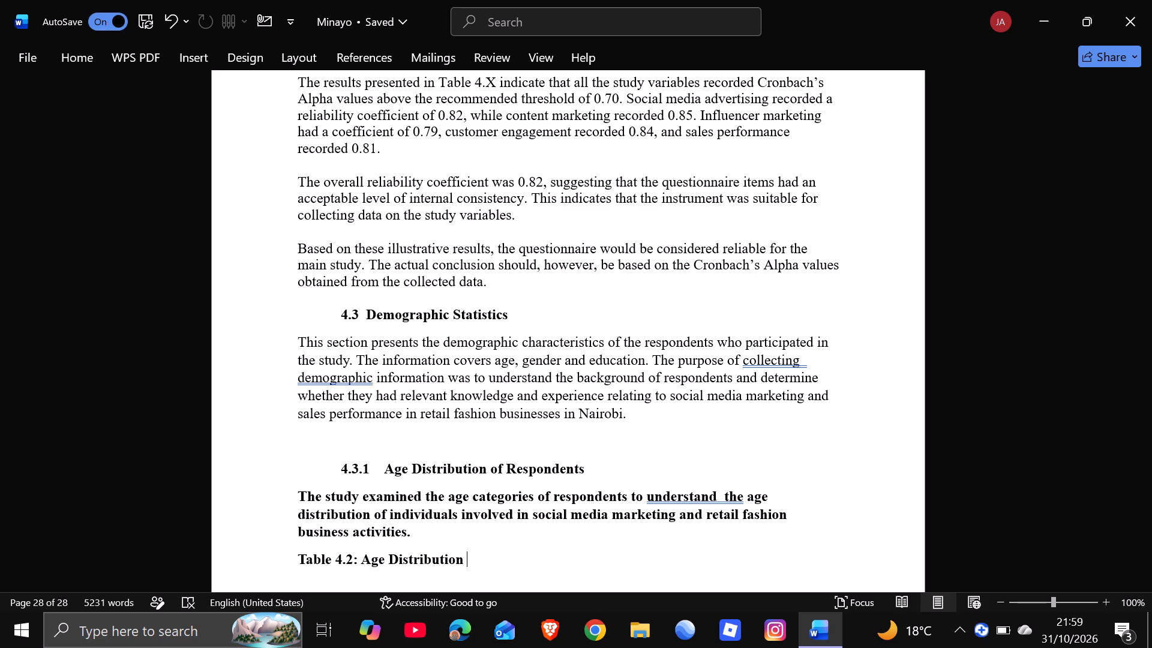
Complete the Table 4.2 caption with the words "of Respondents".
{"action": "key", "text": "space"}
{"action": "type", "text": "o"}
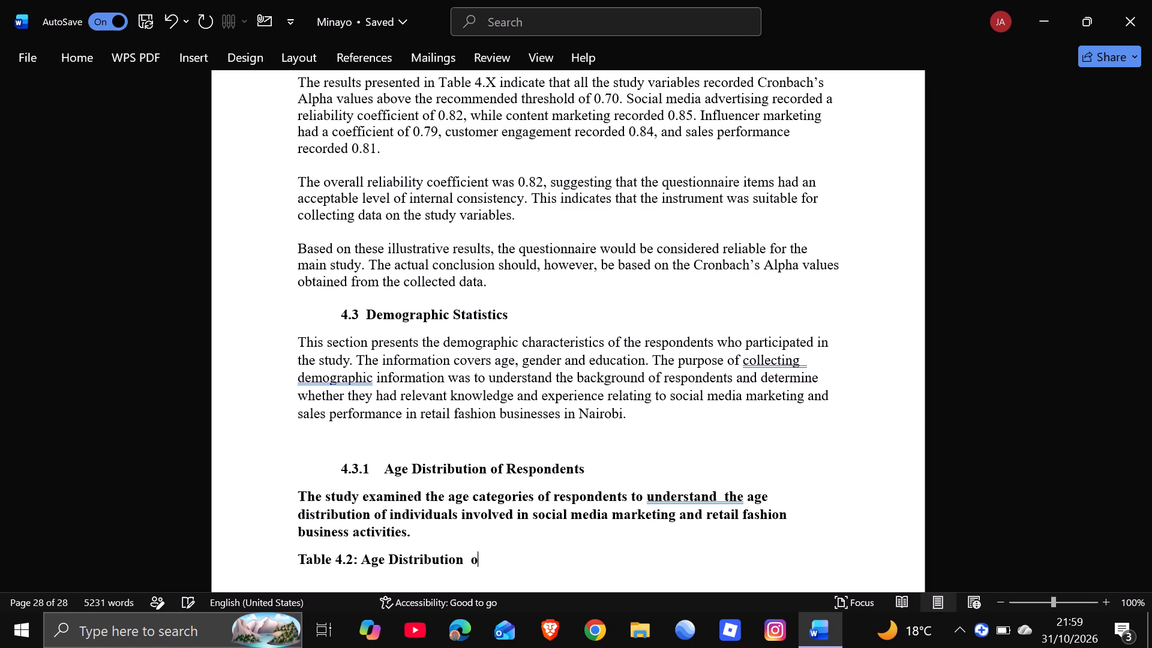
{"action": "key", "text": "f"}
{"action": "key", "text": "space"}
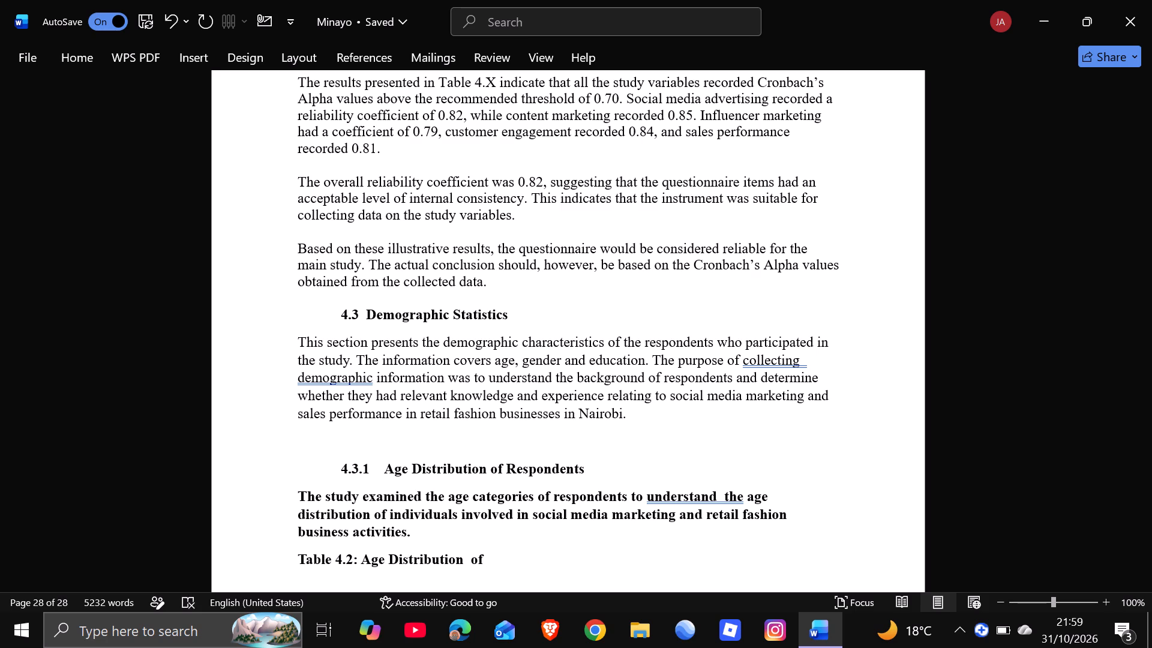
{"action": "key", "text": "r"}
{"action": "type", "text": "espo"}
{"action": "key", "text": "n"}
{"action": "type", "text": "dent"}
{"action": "key", "text": "s"}
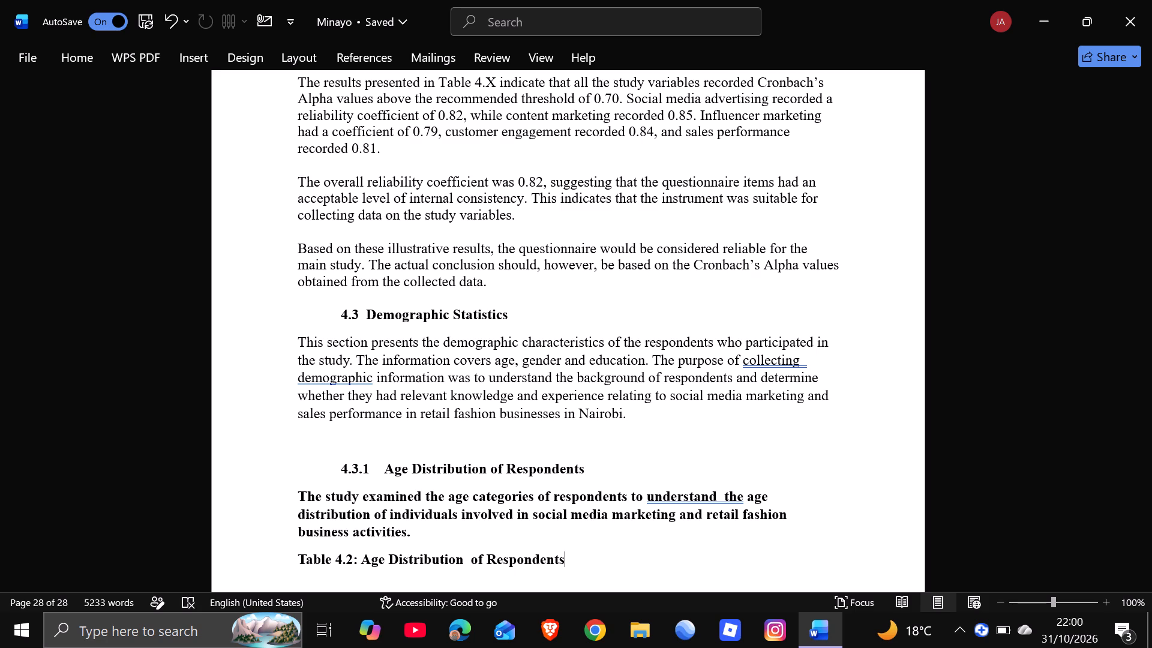
Remove the bold formatting from the whole introductory sentence of section 4.3.1.
{"action": "left_click", "coordinate": [419, 525]}
{"action": "left_click_drag", "start_coordinate": [419, 525], "coordinate": [388, 523]}
{"action": "left_click_drag", "start_coordinate": [388, 523], "coordinate": [353, 521]}
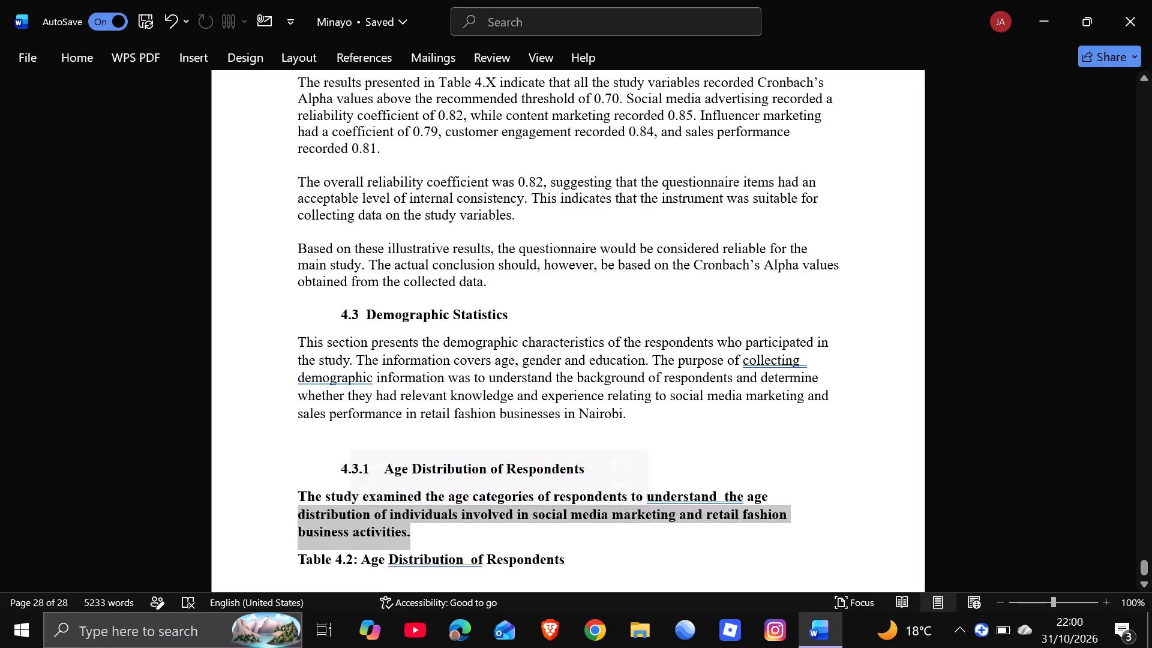
{"action": "left_click", "coordinate": [295, 494]}
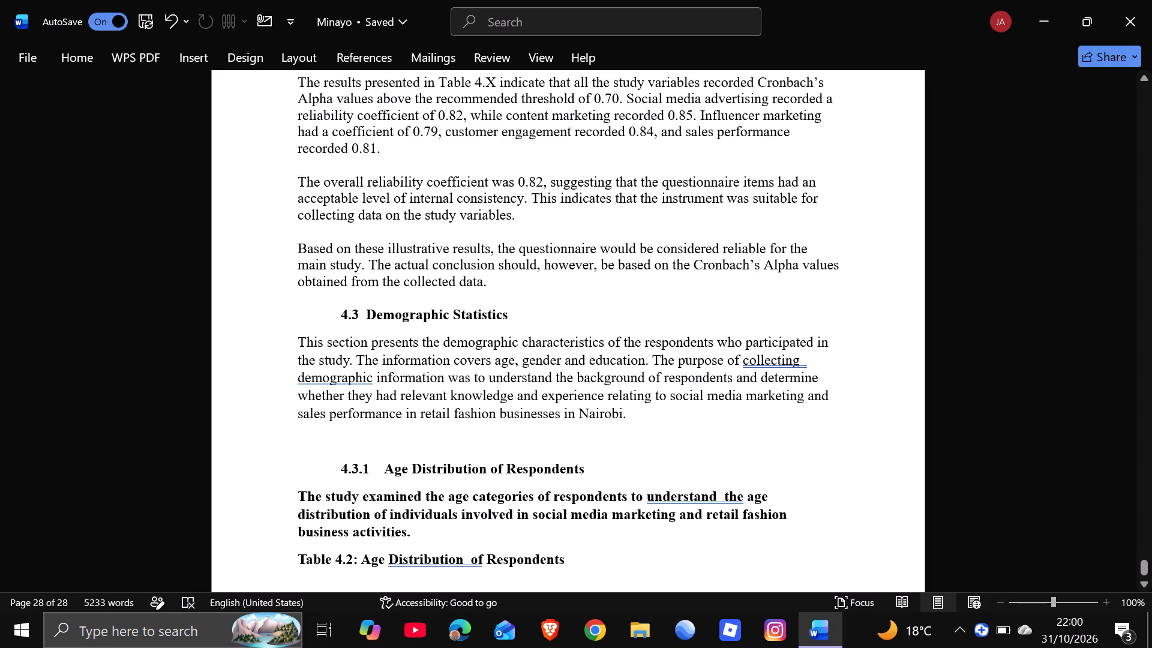
{"action": "left_click_drag", "start_coordinate": [413, 533], "coordinate": [286, 494]}
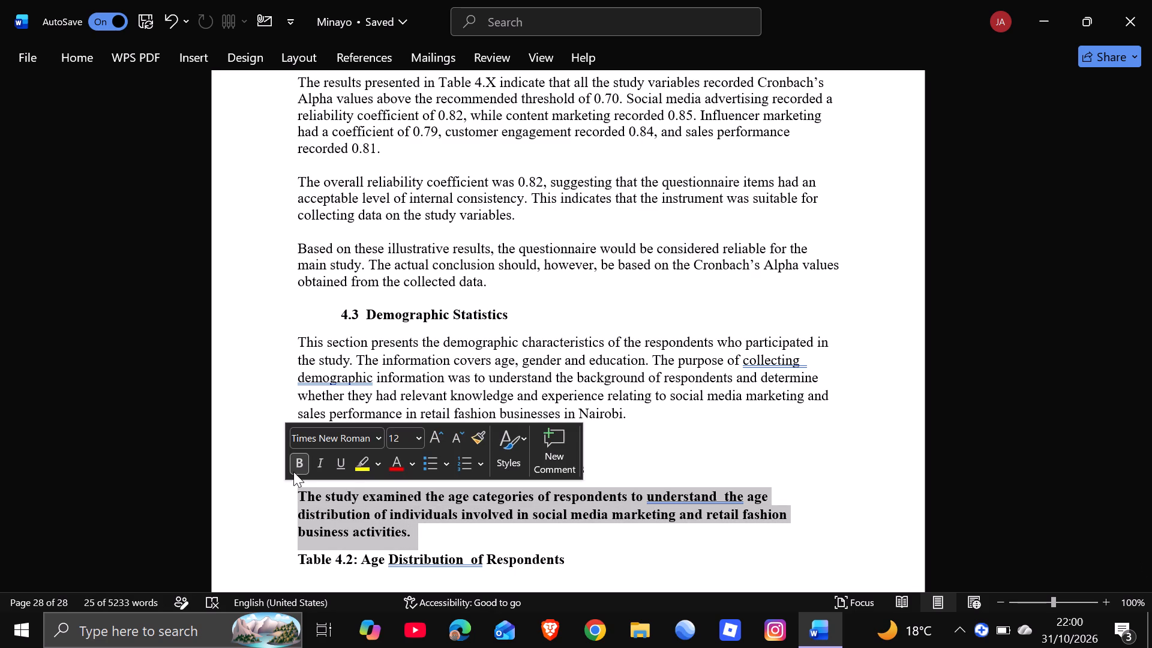
{"action": "left_click", "coordinate": [293, 470]}
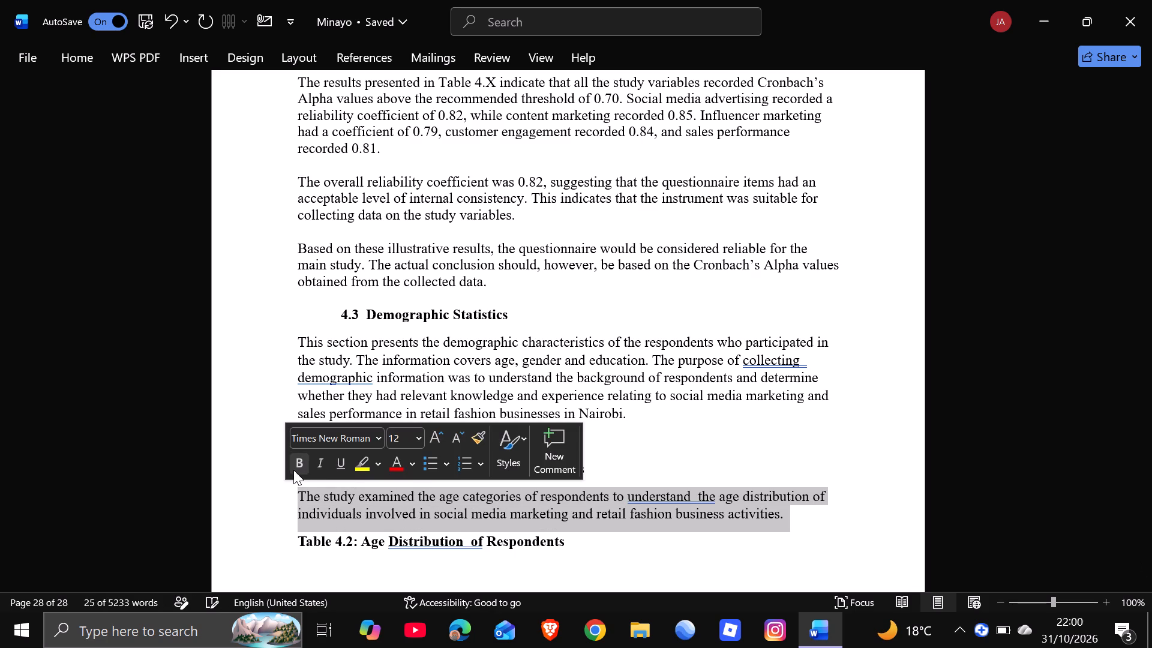
{"action": "left_click", "coordinate": [755, 554]}
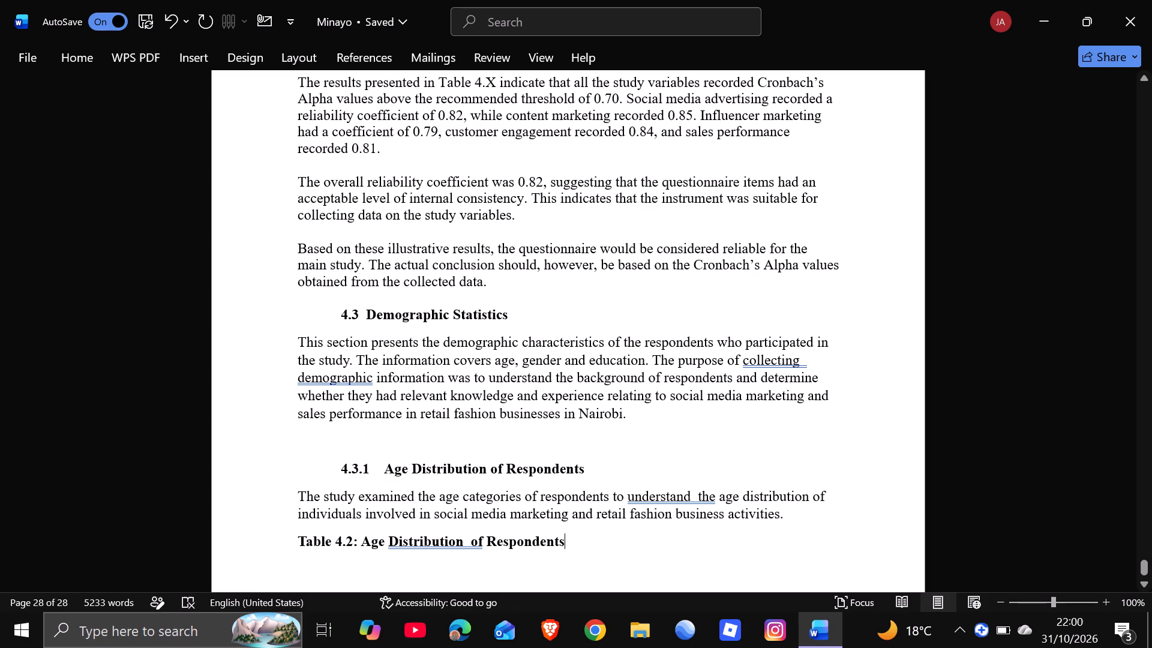
Delete the extra spaces after "understand" in the section 4.3.1 sentence and after "Distribution" in the Table 4.2 caption.
{"action": "left_click", "coordinate": [698, 500]}
{"action": "key", "text": "BackSpace"}
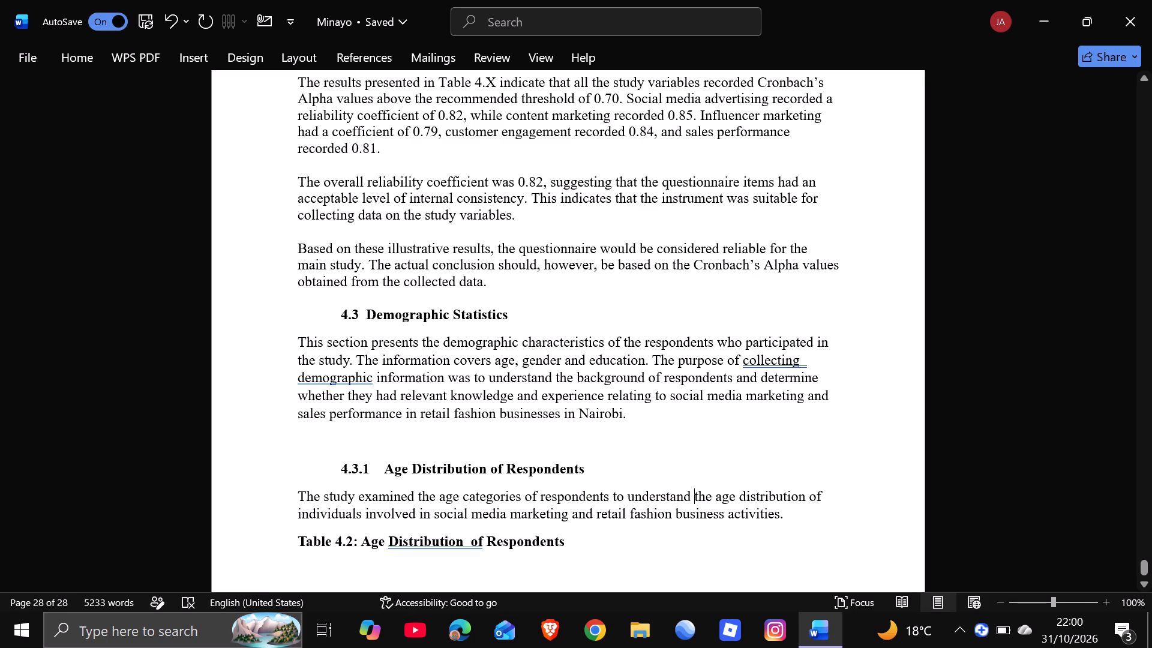
{"action": "left_click", "coordinate": [469, 543]}
{"action": "key", "text": "BackSpace"}
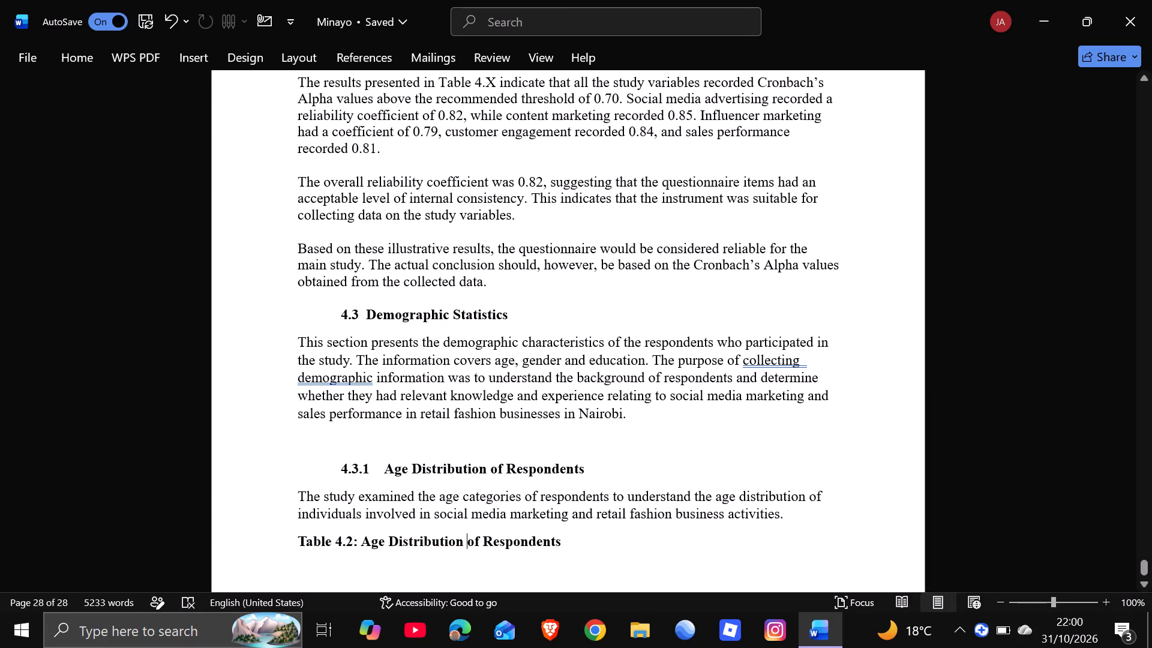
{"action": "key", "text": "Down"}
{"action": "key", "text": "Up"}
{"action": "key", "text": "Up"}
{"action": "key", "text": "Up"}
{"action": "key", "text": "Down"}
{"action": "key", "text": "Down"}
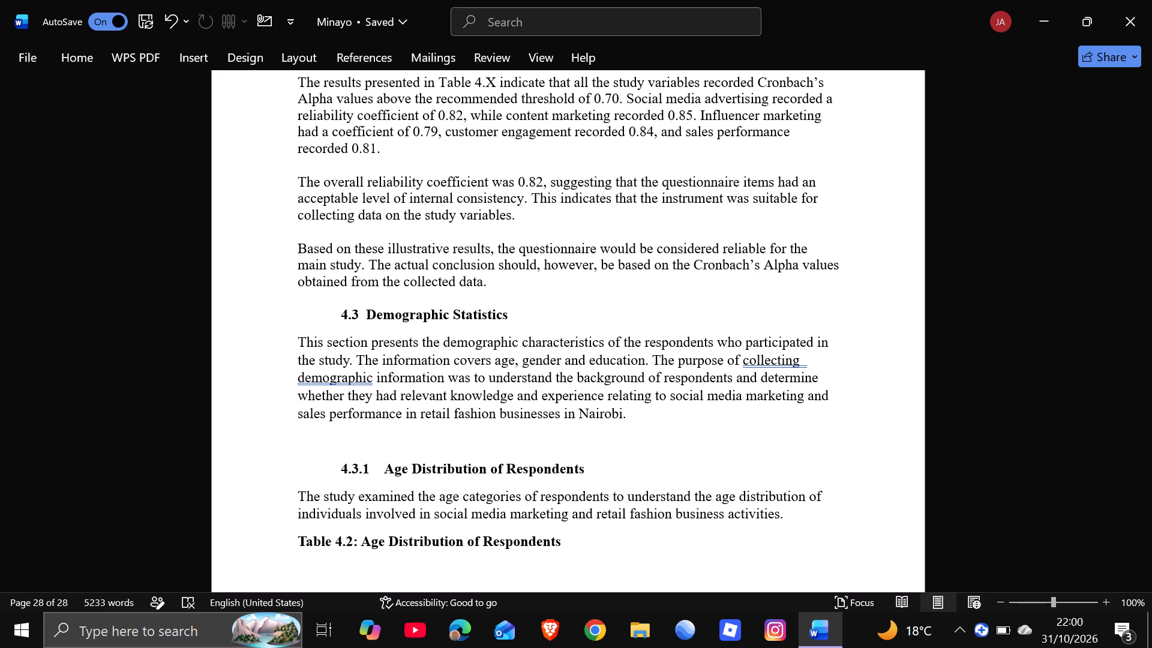
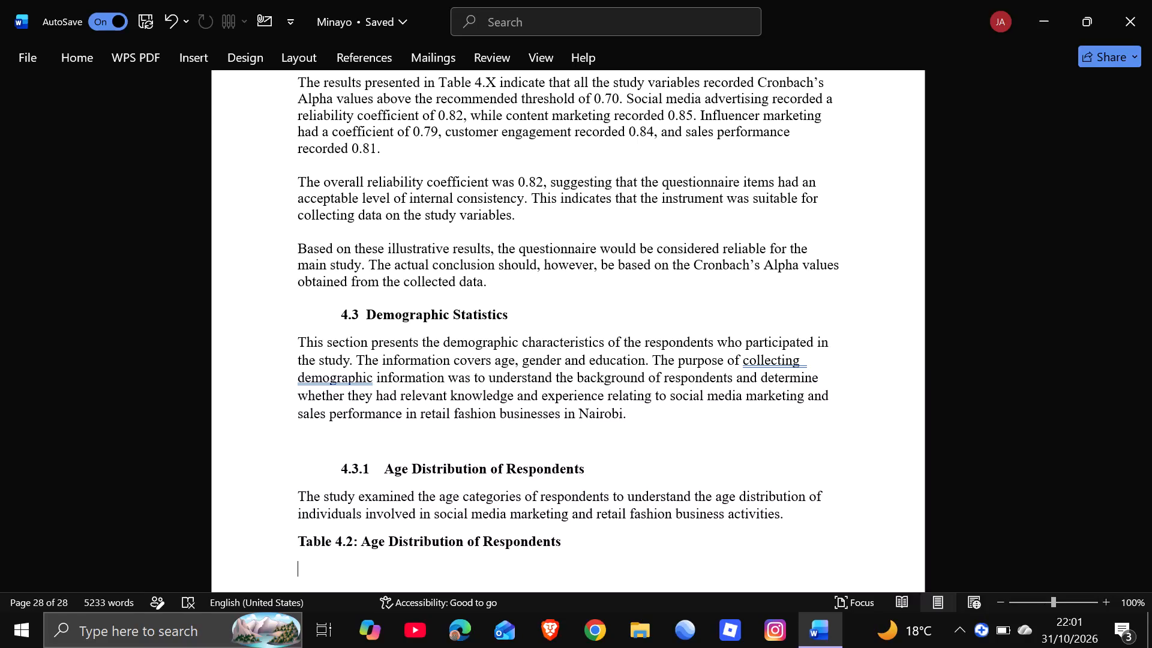
Insert a table of three columns and five rows below the Table 4.2 caption.
{"action": "key", "text": "Down"}
{"action": "key", "text": "Down"}
{"action": "key", "text": "Down"}
{"action": "key", "text": "Down"}
{"action": "key", "text": "Down"}
{"action": "double_click", "coordinate": [1147, 581]}
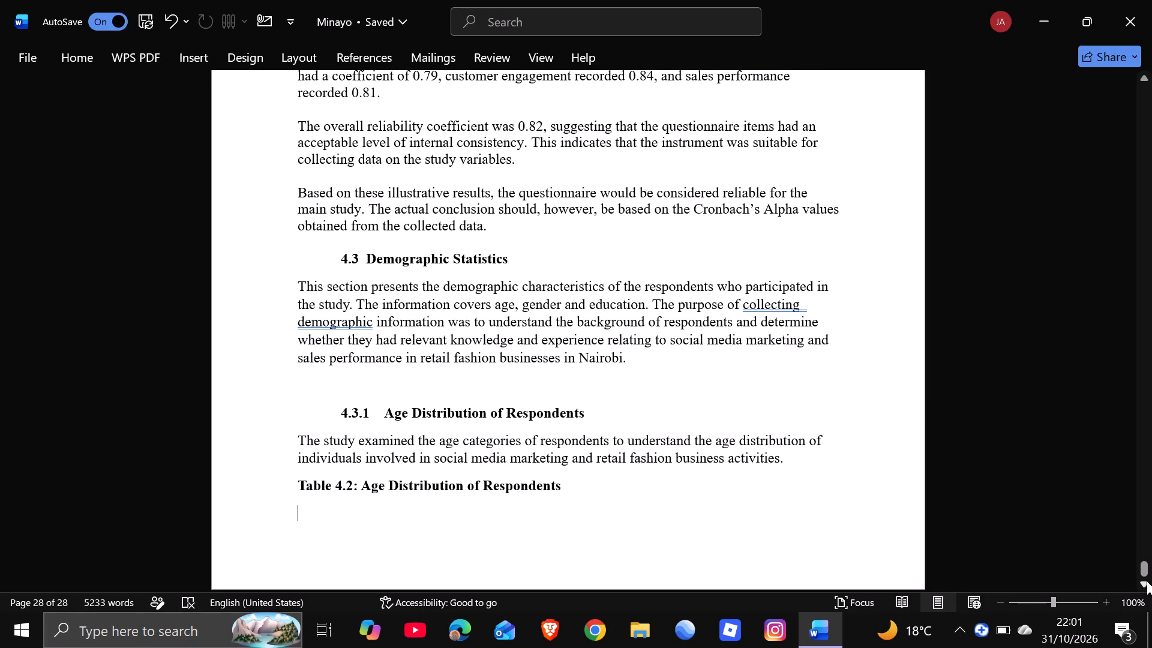
{"action": "triple_click", "coordinate": [1147, 581]}
{"action": "triple_click", "coordinate": [1147, 581]}
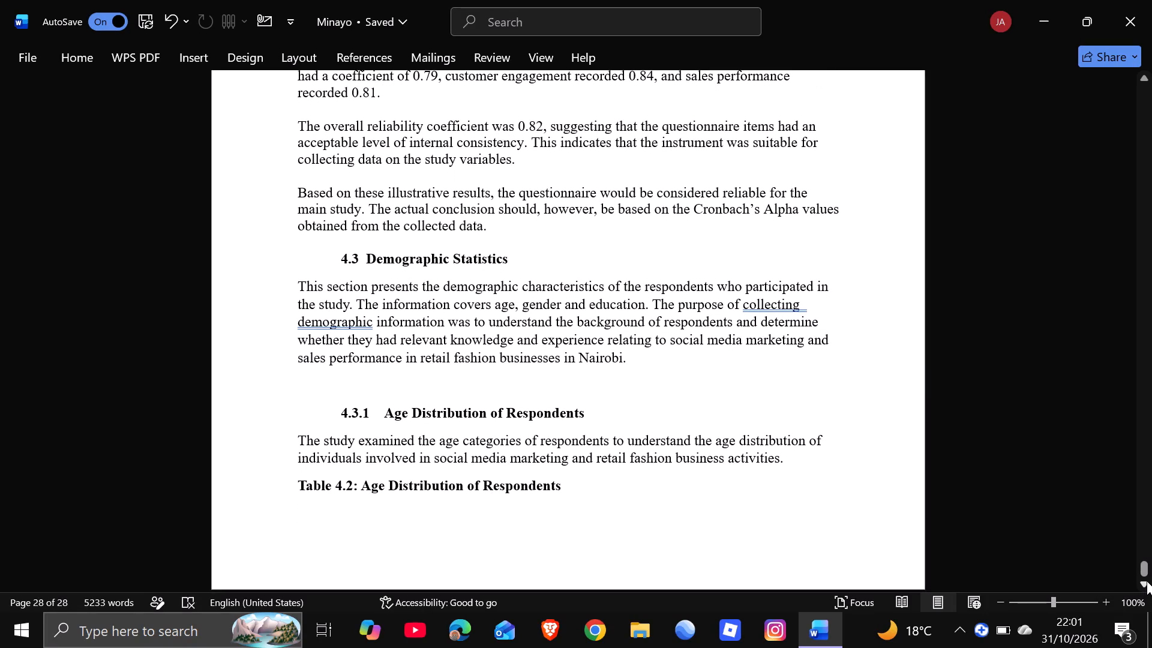
{"action": "triple_click", "coordinate": [1147, 581]}
{"action": "left_click", "coordinate": [1147, 581]}
{"action": "double_click", "coordinate": [1147, 581]}
{"action": "left_click_drag", "start_coordinate": [1147, 581], "coordinate": [505, 578]}
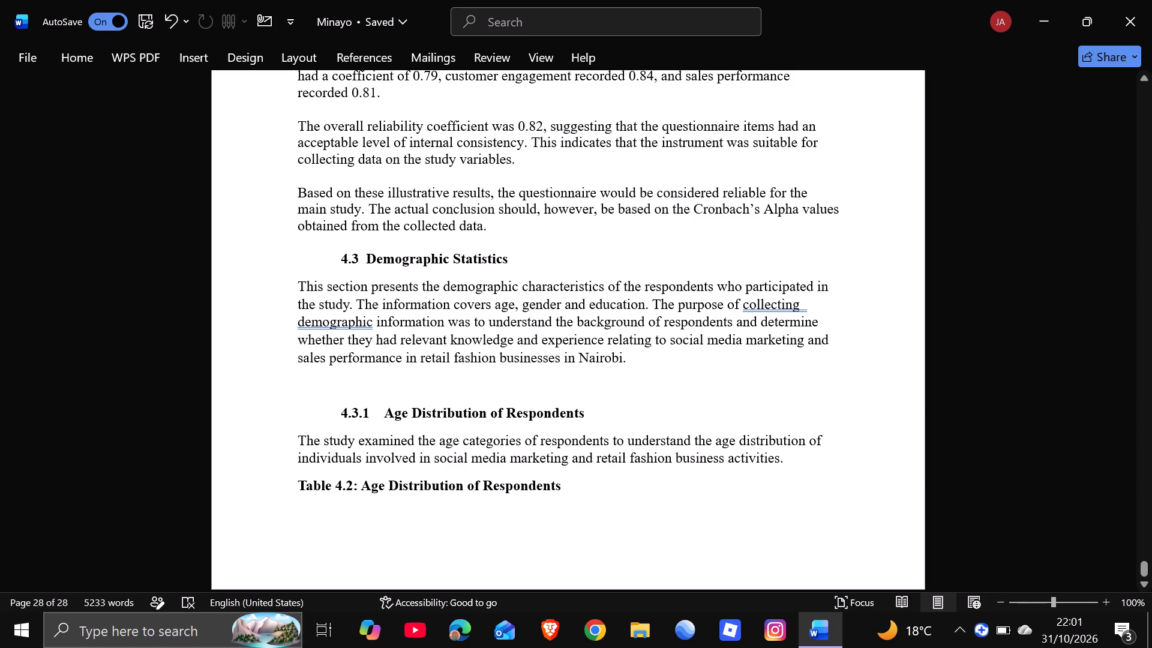
{"action": "left_click", "coordinate": [551, 560]}
{"action": "left_click", "coordinate": [188, 61]}
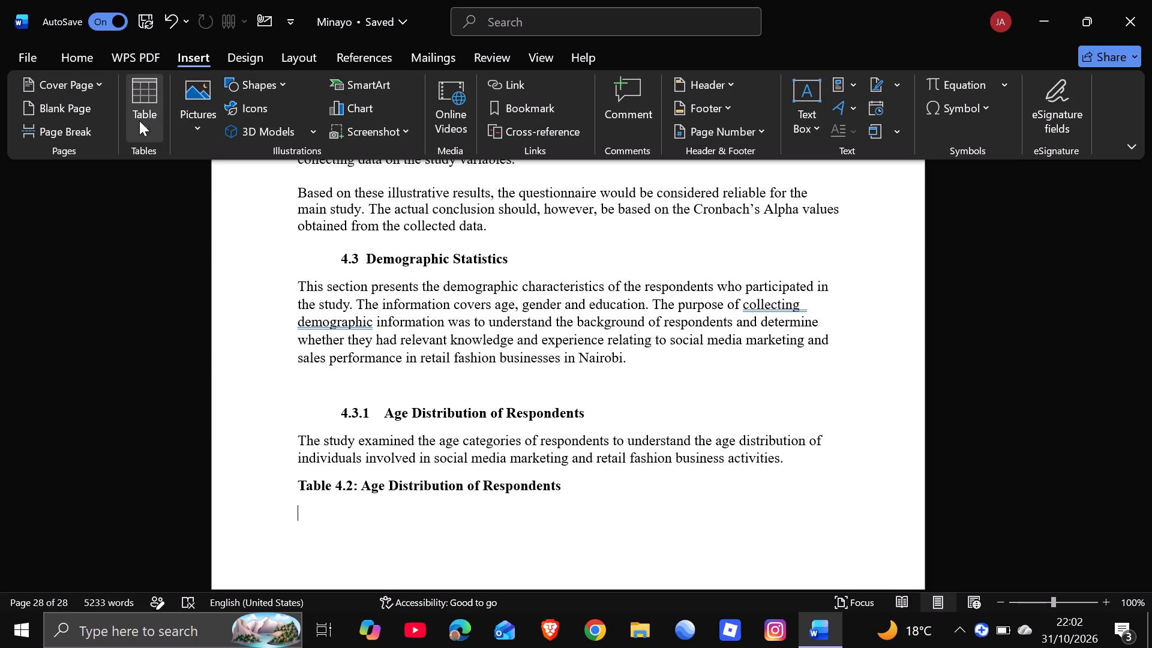
{"action": "left_click", "coordinate": [139, 121]}
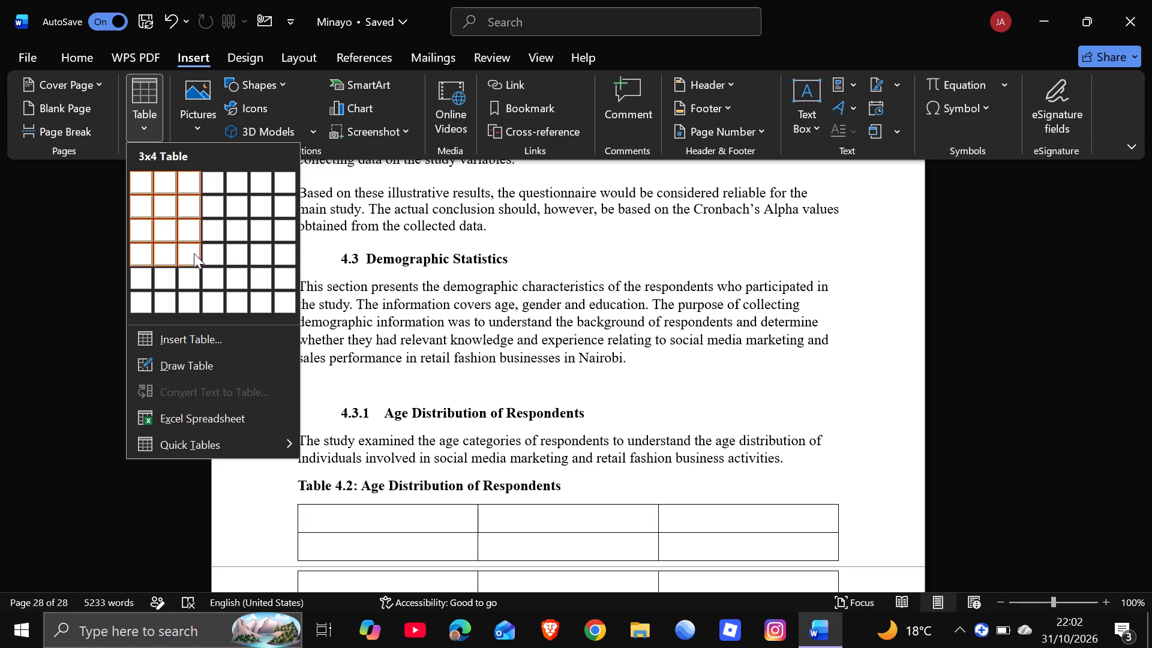
{"action": "left_click", "coordinate": [195, 287]}
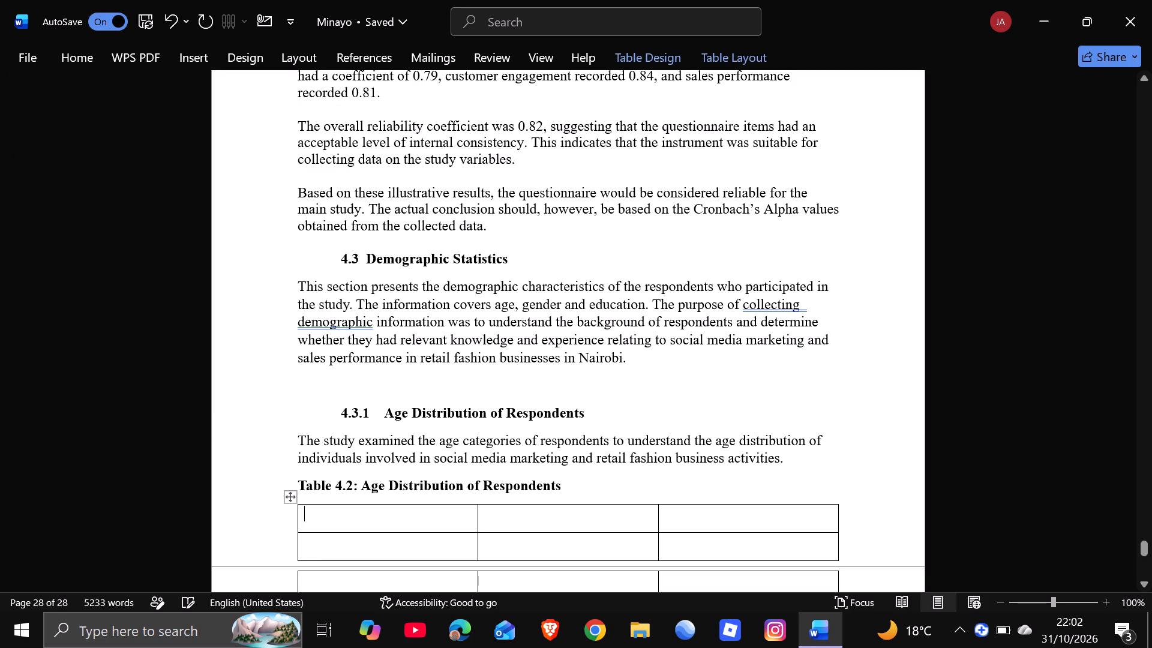
Add four blank lines after the Table 4.2 caption to move the whole table onto the next page.
{"action": "left_click", "coordinate": [538, 457]}
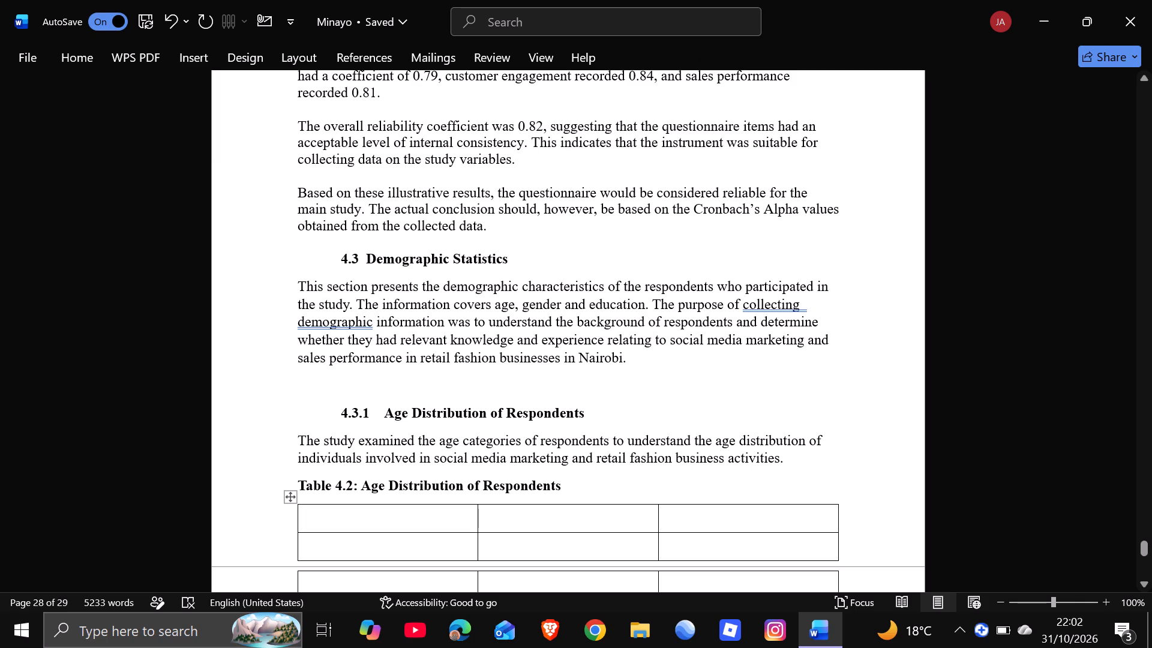
{"action": "left_click", "coordinate": [1145, 578]}
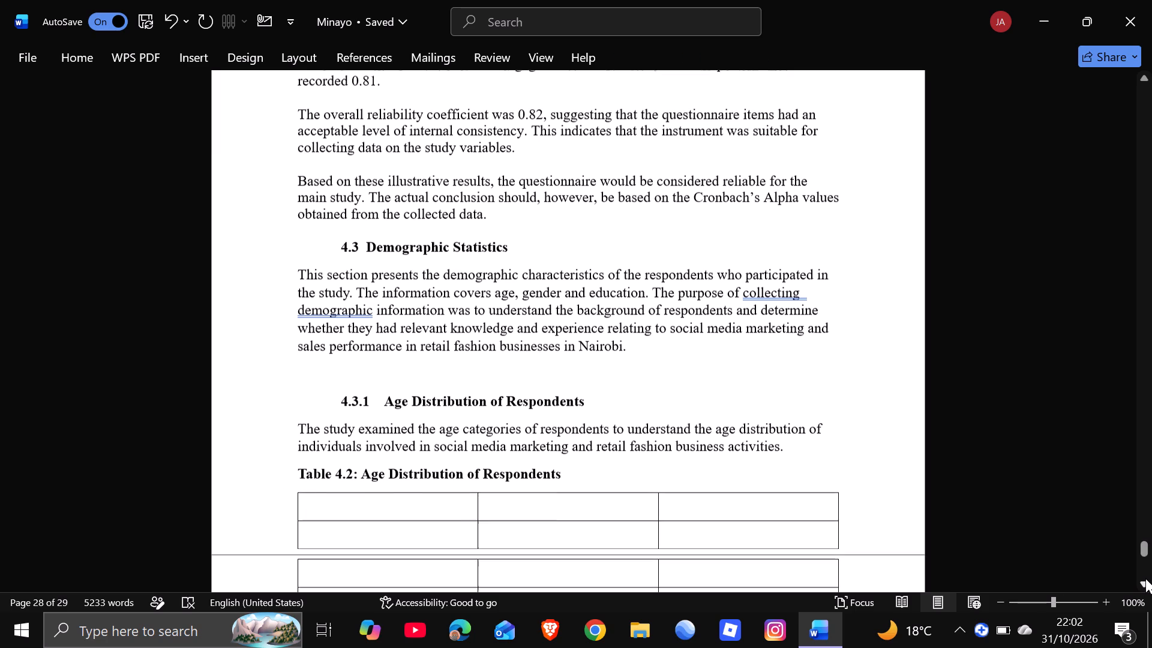
{"action": "triple_click", "coordinate": [1145, 578]}
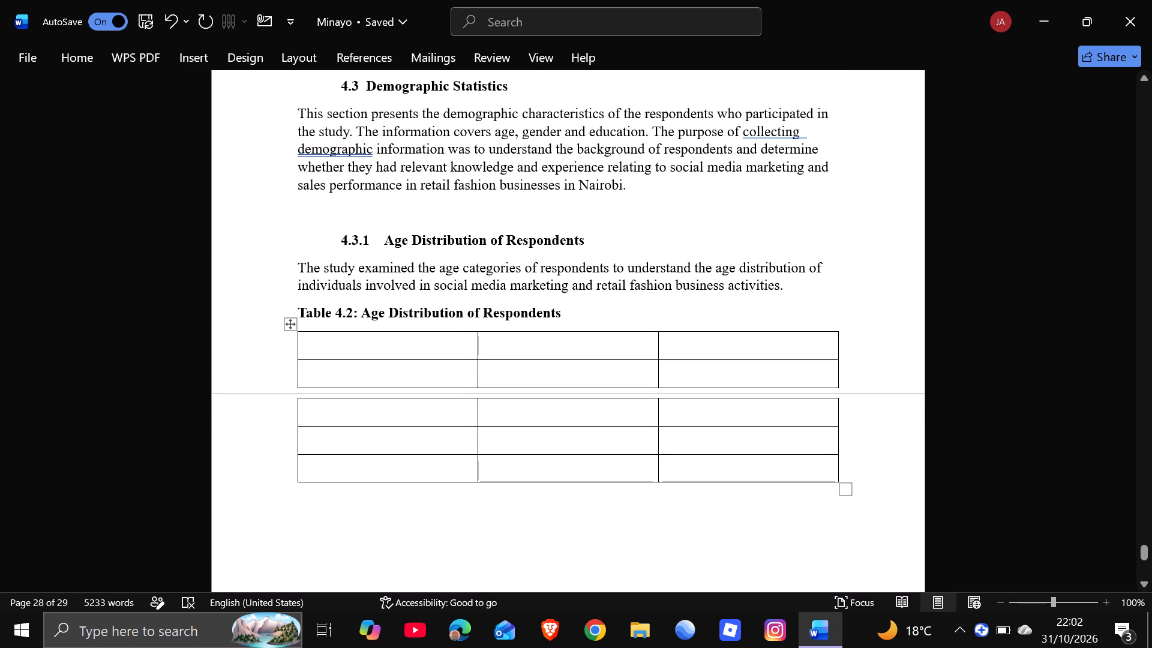
{"action": "left_click", "coordinate": [569, 322]}
{"action": "key", "text": "Return"}
{"action": "key", "text": "Return"}
{"action": "key", "text": "Return"}
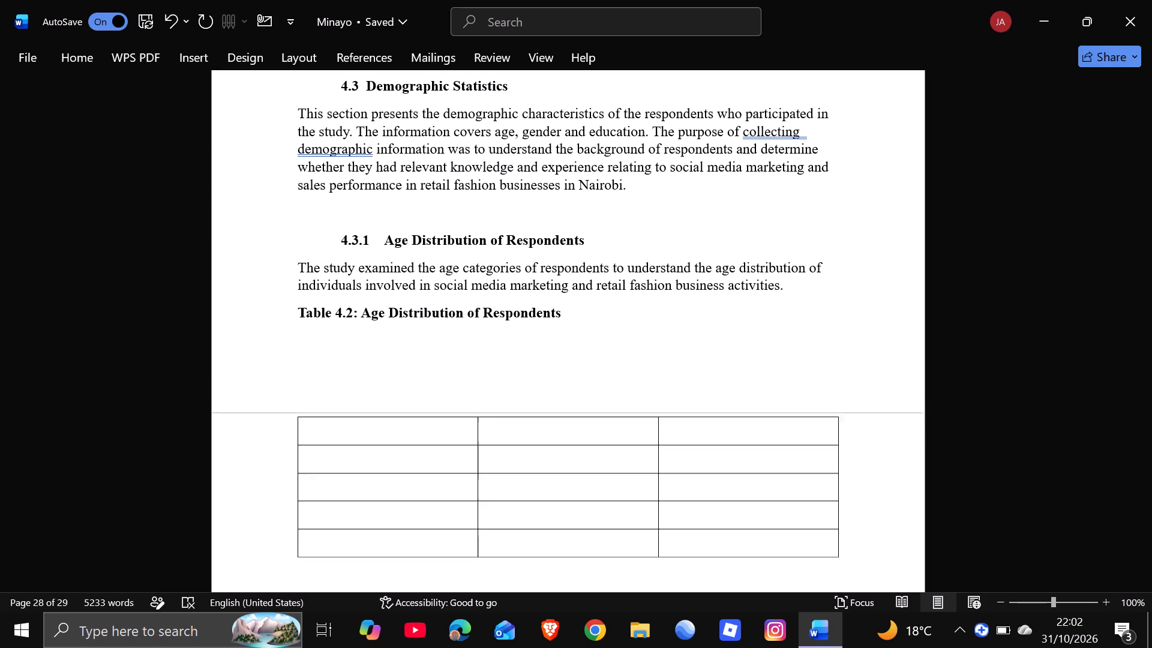
{"action": "key", "text": "Return"}
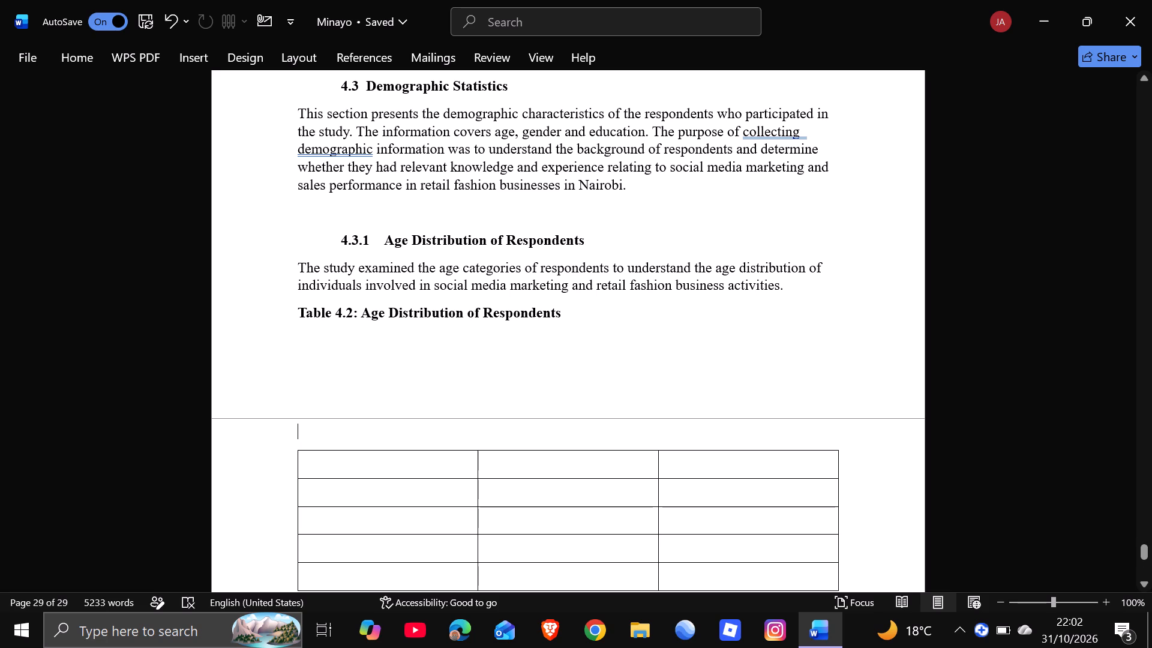
Enter the heading "Age Category" in the first column of the table's top row.
{"action": "left_click", "coordinate": [1143, 578]}
{"action": "triple_click", "coordinate": [1143, 578]}
{"action": "left_click", "coordinate": [1143, 578]}
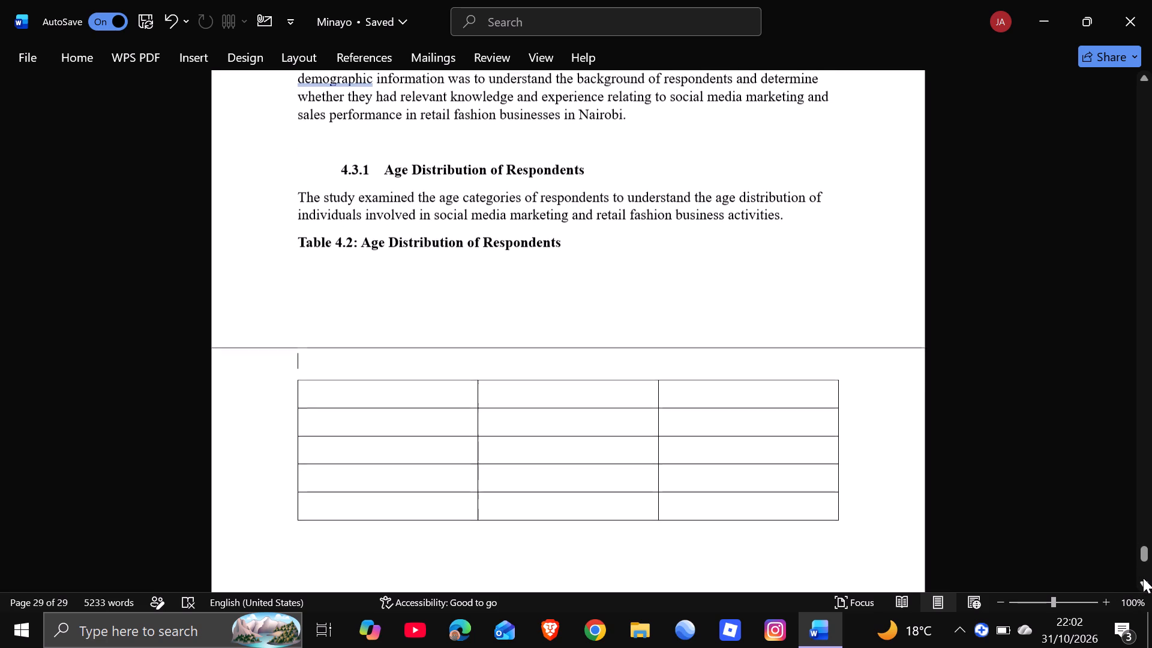
{"action": "left_click", "coordinate": [1143, 578]}
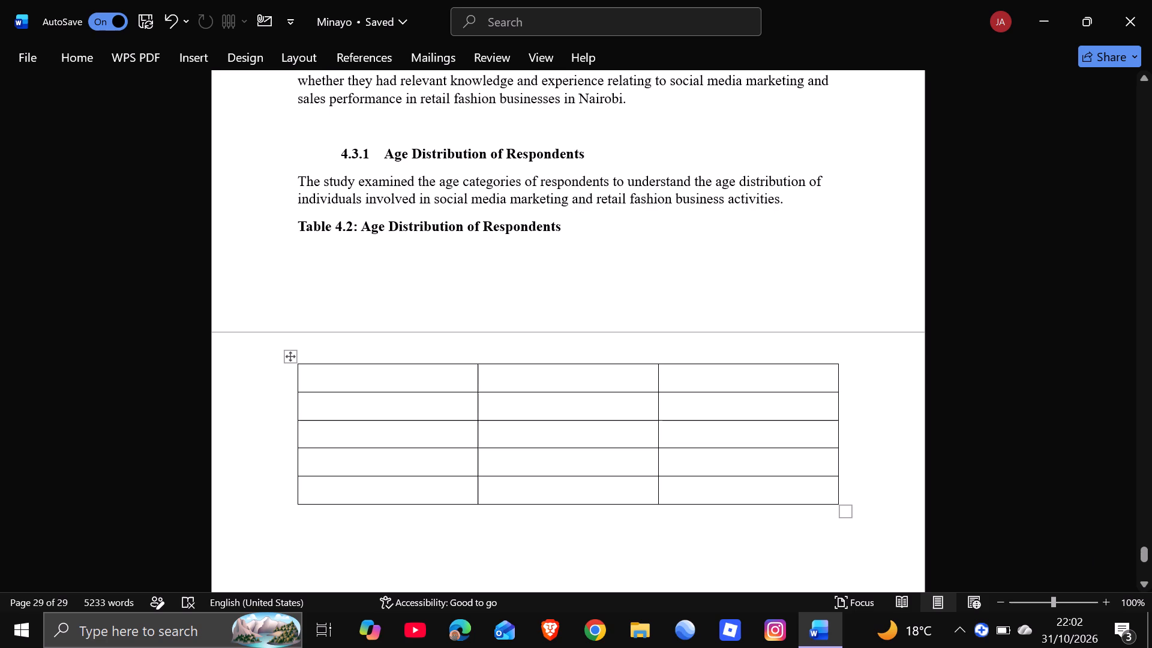
{"action": "left_click", "coordinate": [372, 373]}
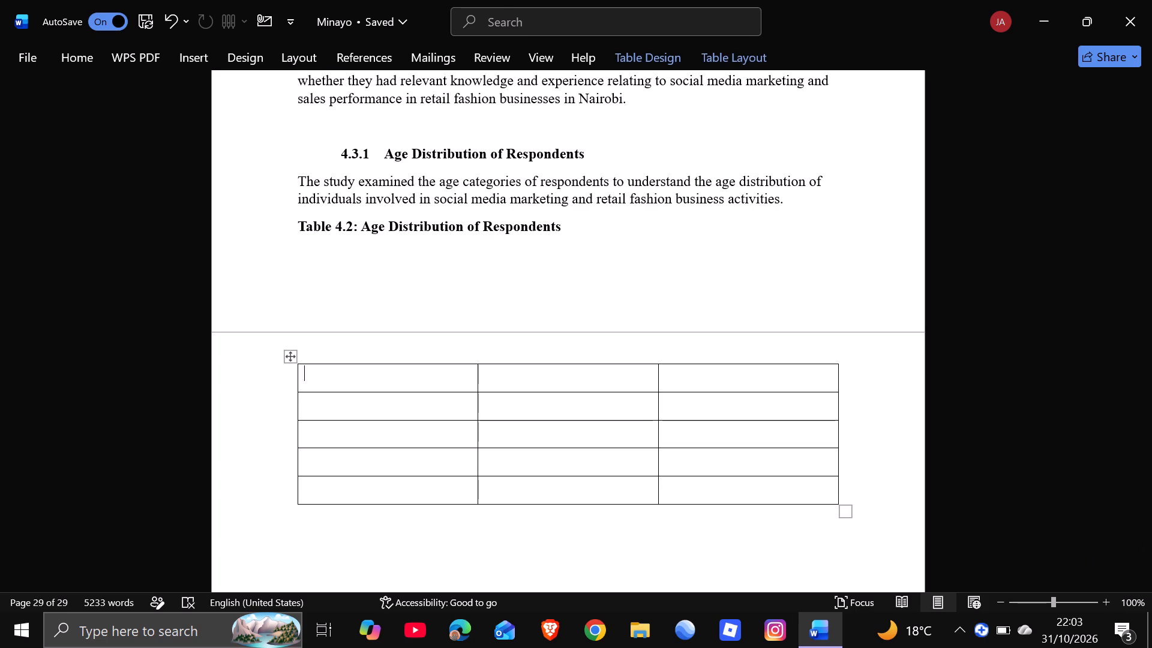
{"action": "key", "text": "a"}
{"action": "key", "text": "g"}
{"action": "key", "text": "e"}
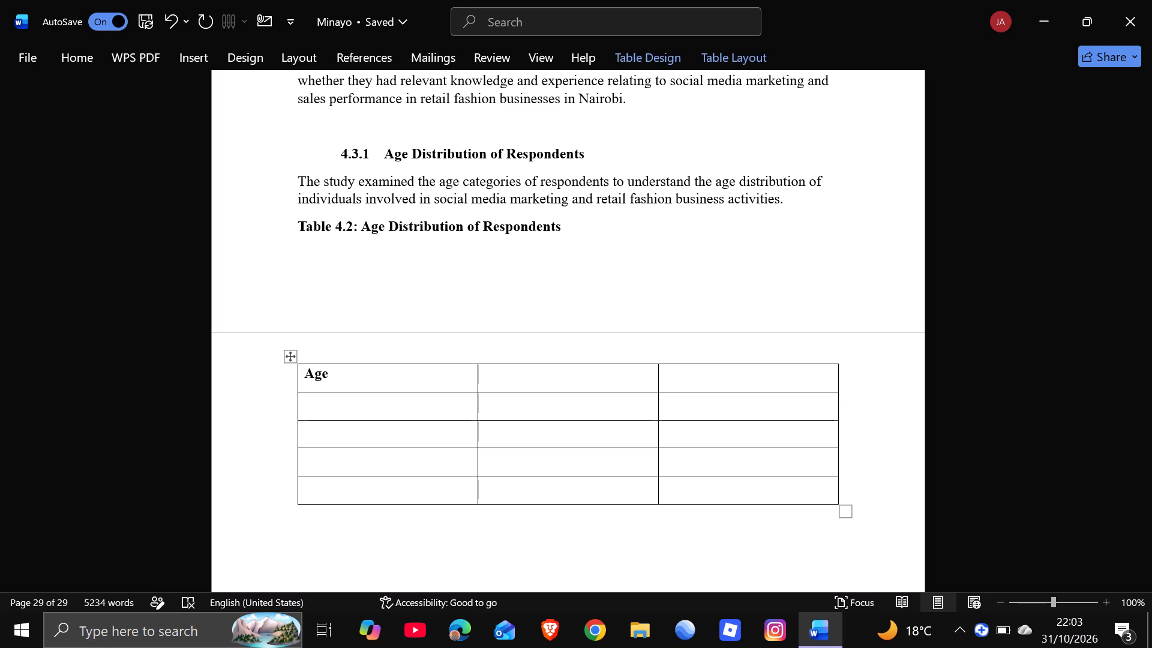
{"action": "key", "text": "space"}
{"action": "key", "text": "c"}
{"action": "key", "text": "a"}
{"action": "type", "text": "te"}
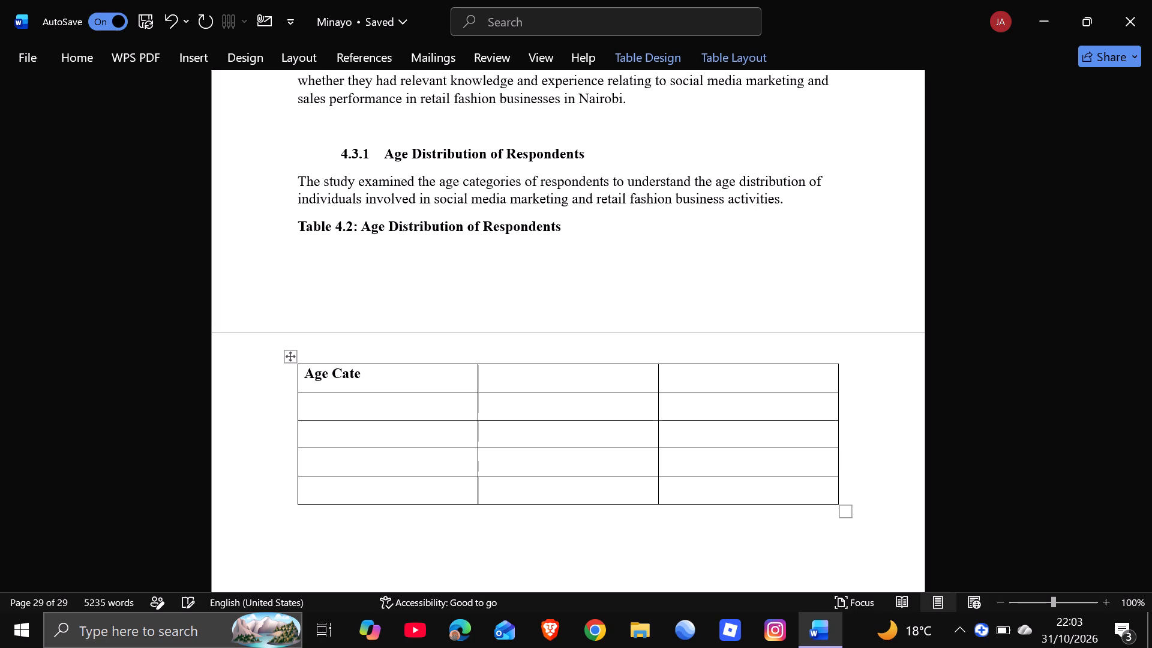
{"action": "type", "text": "go"}
{"action": "type", "text": "ry"}
{"action": "key", "text": "f"}
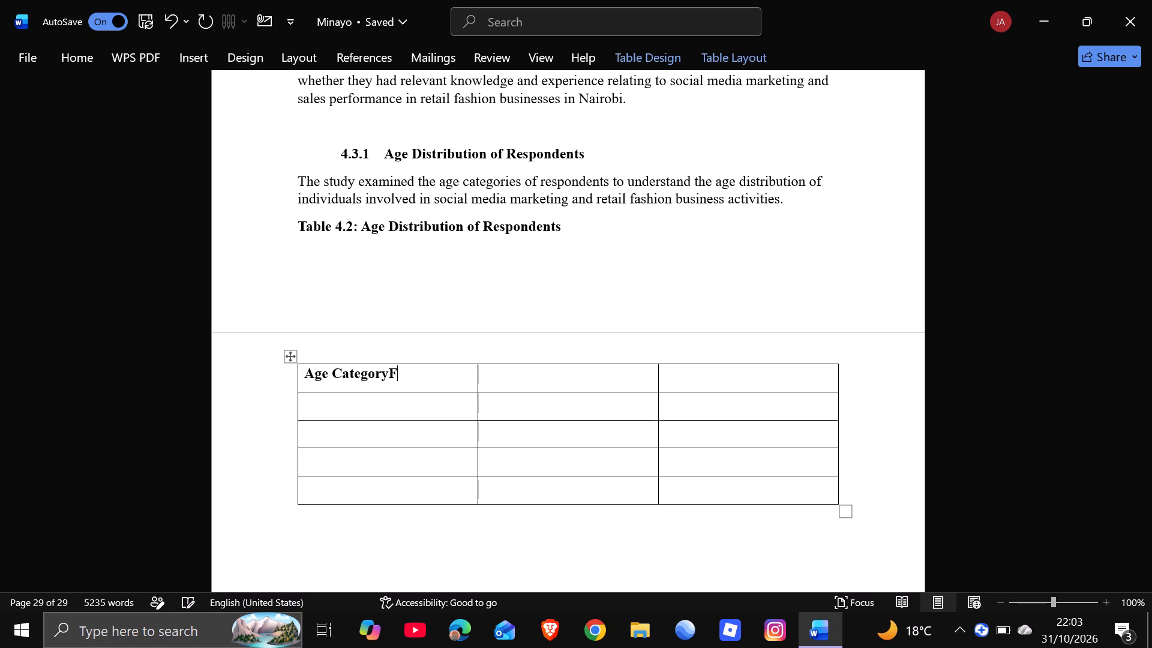
{"action": "key", "text": "BackSpace"}
Enter the heading "Frequency" in the second column of the table's top row.
{"action": "left_click", "coordinate": [506, 366]}
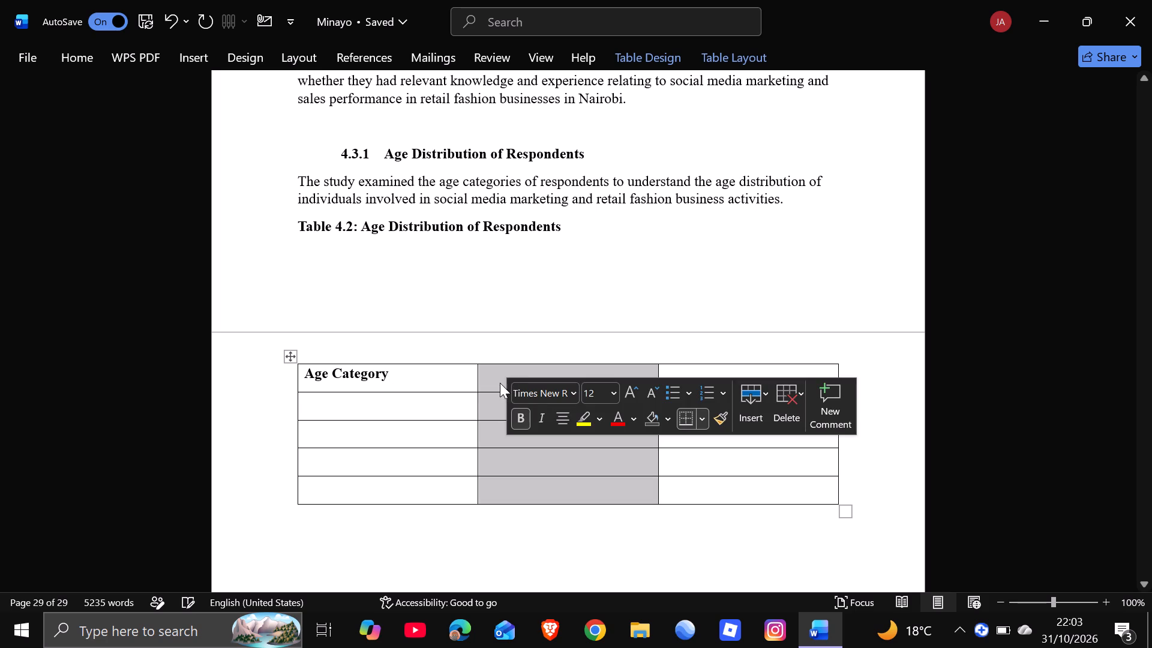
{"action": "left_click", "coordinate": [485, 376]}
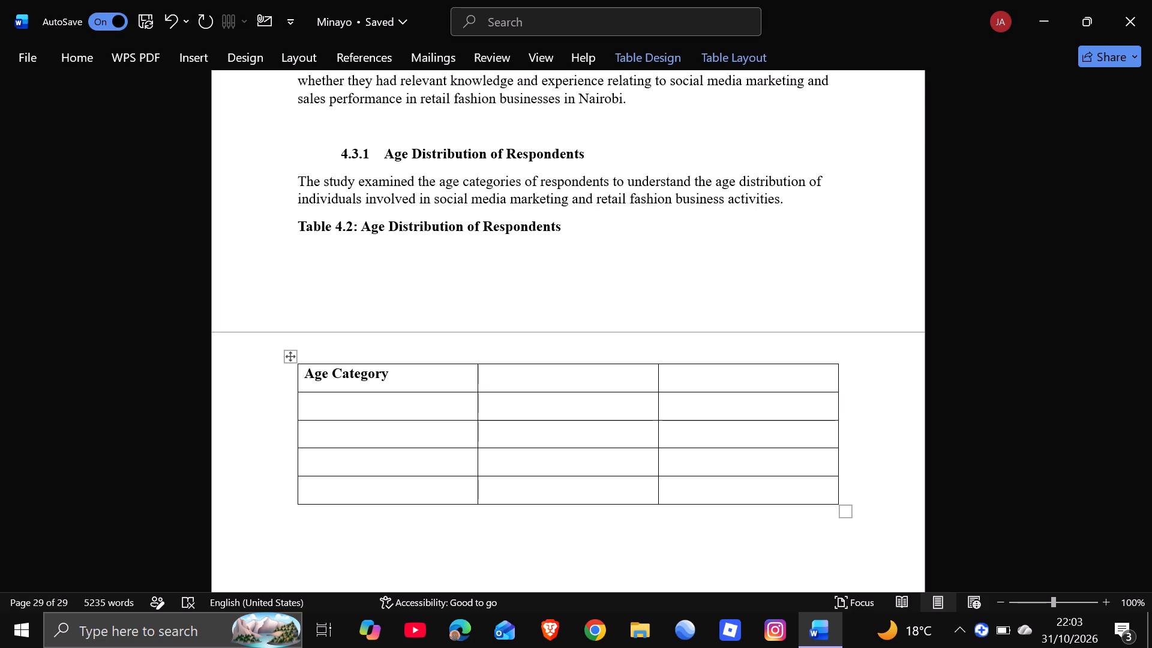
{"action": "key", "text": "f"}
{"action": "type", "text": "re"}
{"action": "type", "text": "qu"}
{"action": "key", "text": "e"}
{"action": "type", "text": "ncy"}
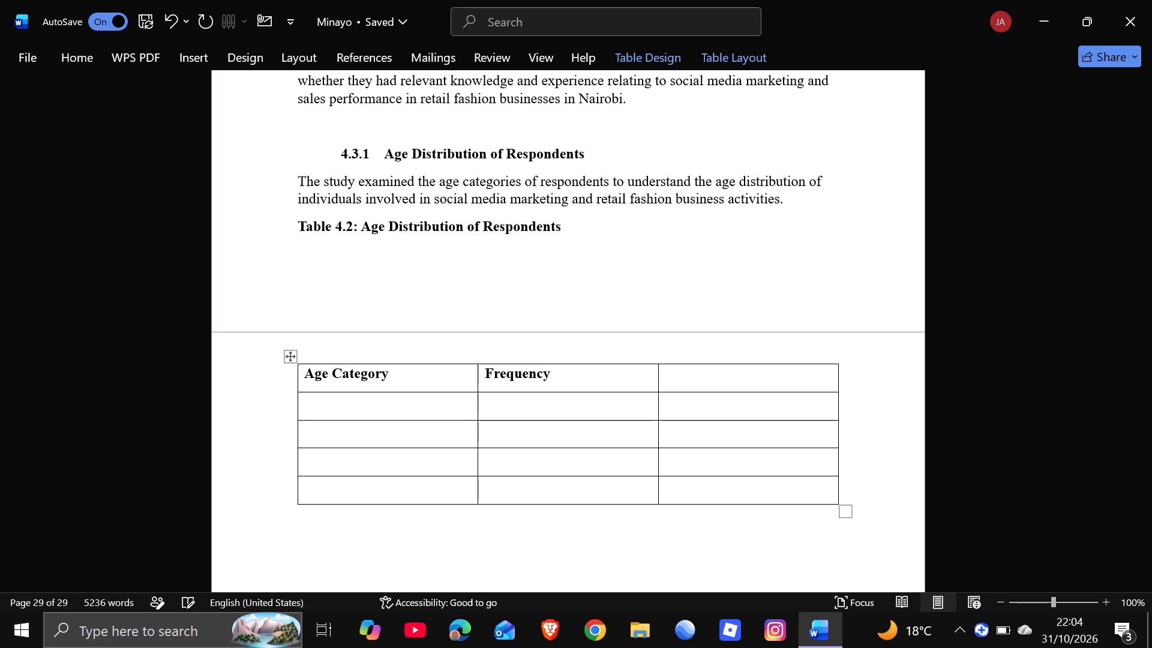
Enter the heading "Percentage (%)" in the third column of the table's top row.
{"action": "left_click", "coordinate": [683, 381]}
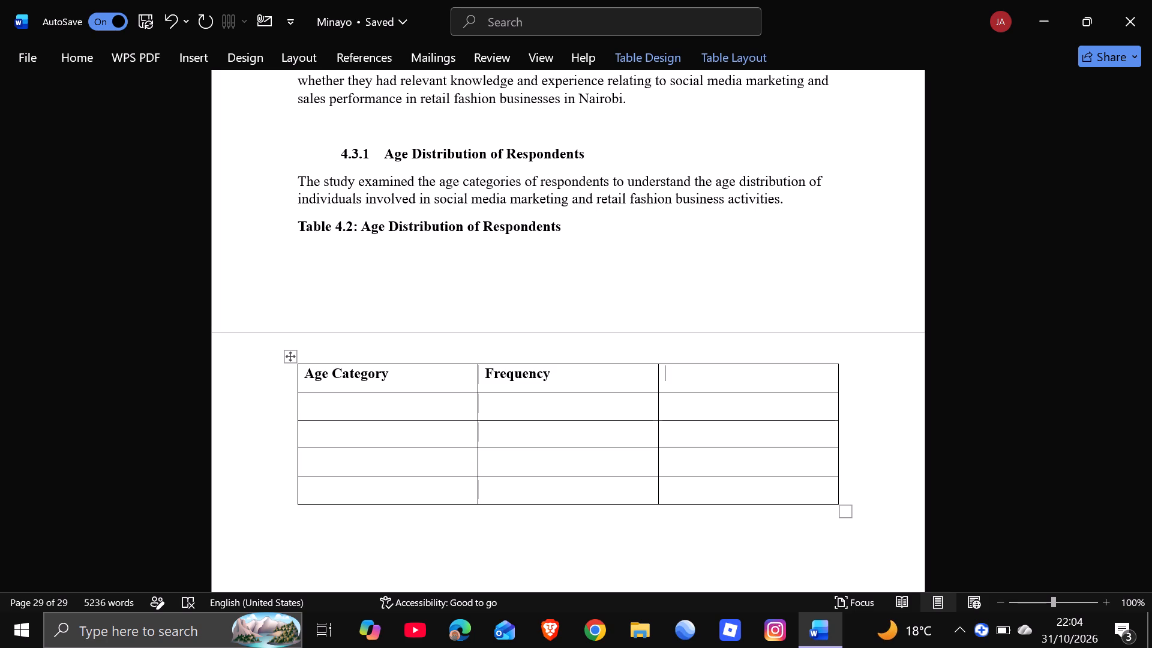
{"action": "right_click", "coordinate": [683, 381]}
{"action": "key", "text": "p"}
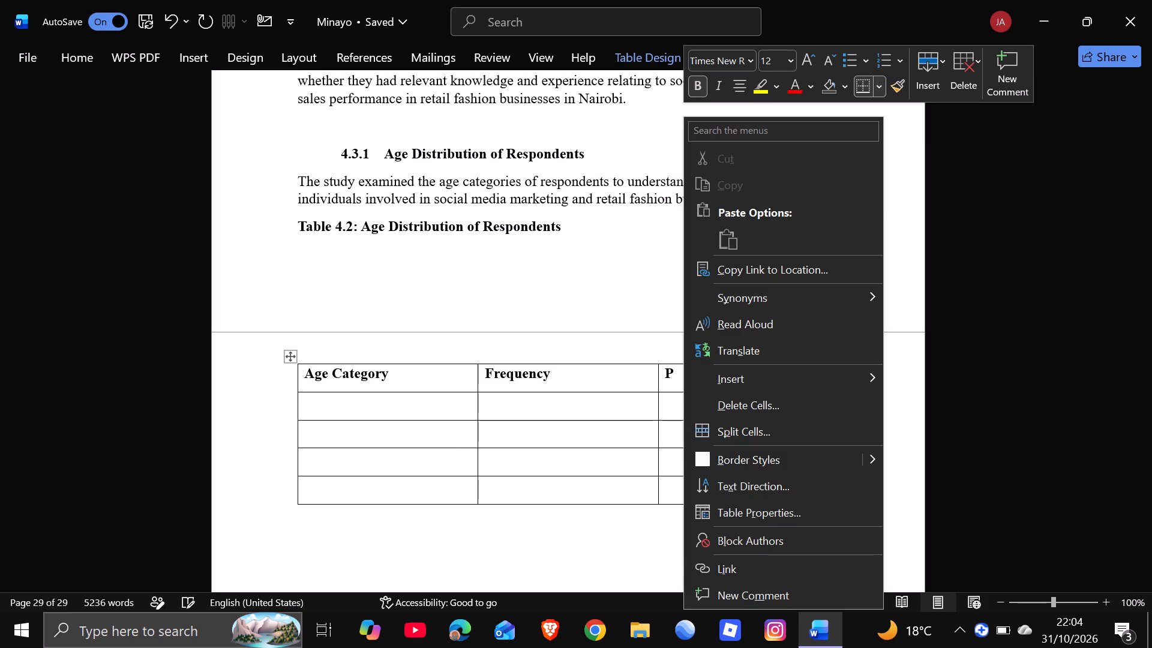
{"action": "left_click", "coordinate": [674, 378]}
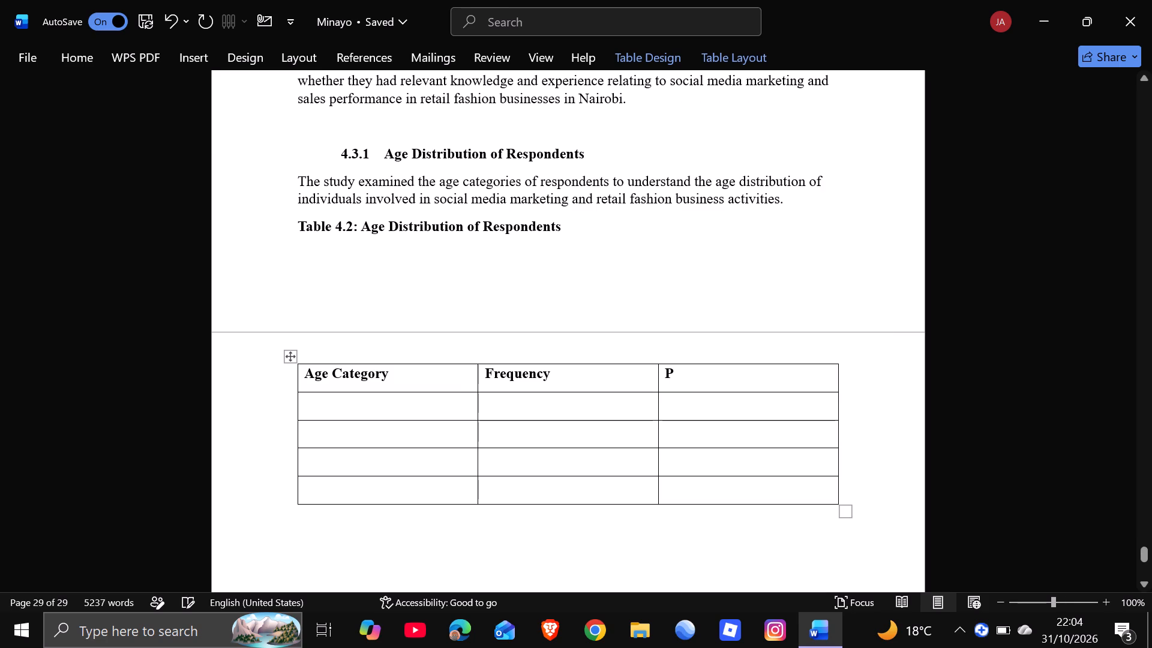
{"action": "type", "text": "er"}
{"action": "key", "text": "c"}
{"action": "key", "text": "e"}
{"action": "type", "text": "ntage"}
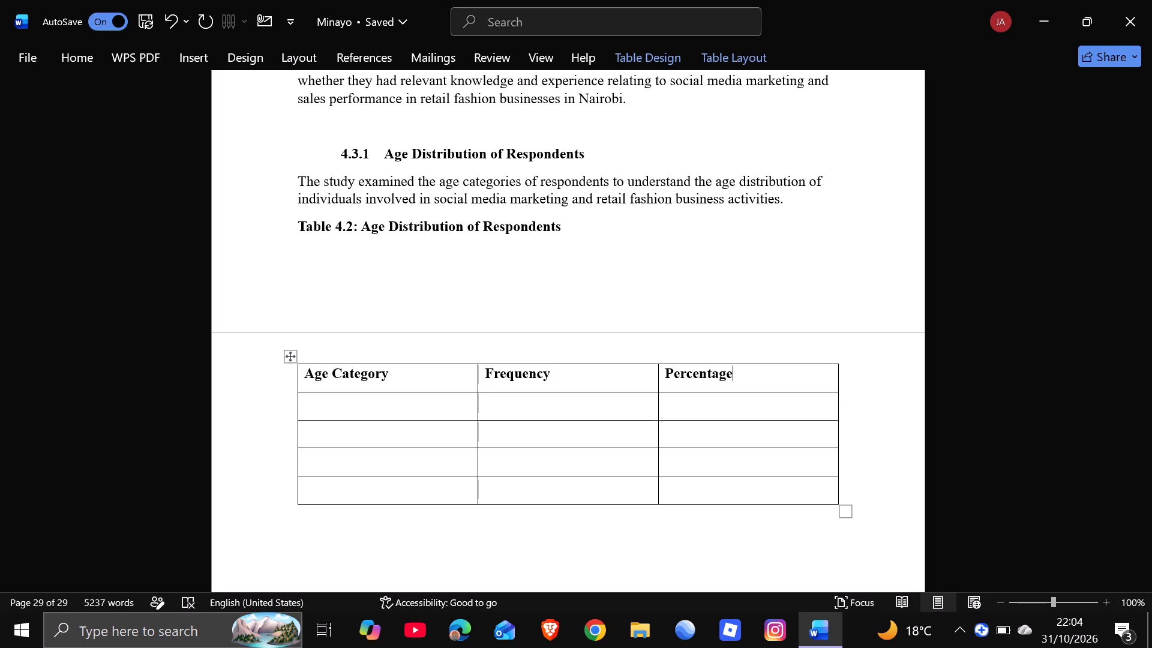
{"action": "key", "text": "space"}
{"action": "key", "text": "shift+parenleft"}
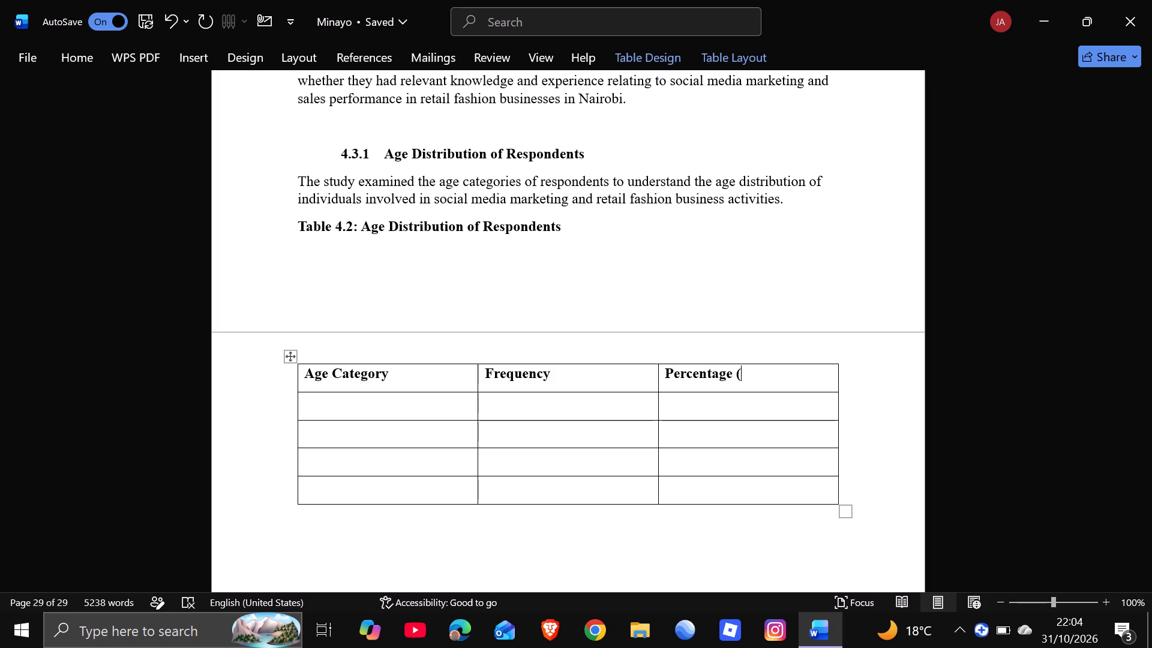
{"action": "key", "text": "shift+percent"}
{"action": "key", "text": "shift+parenright"}
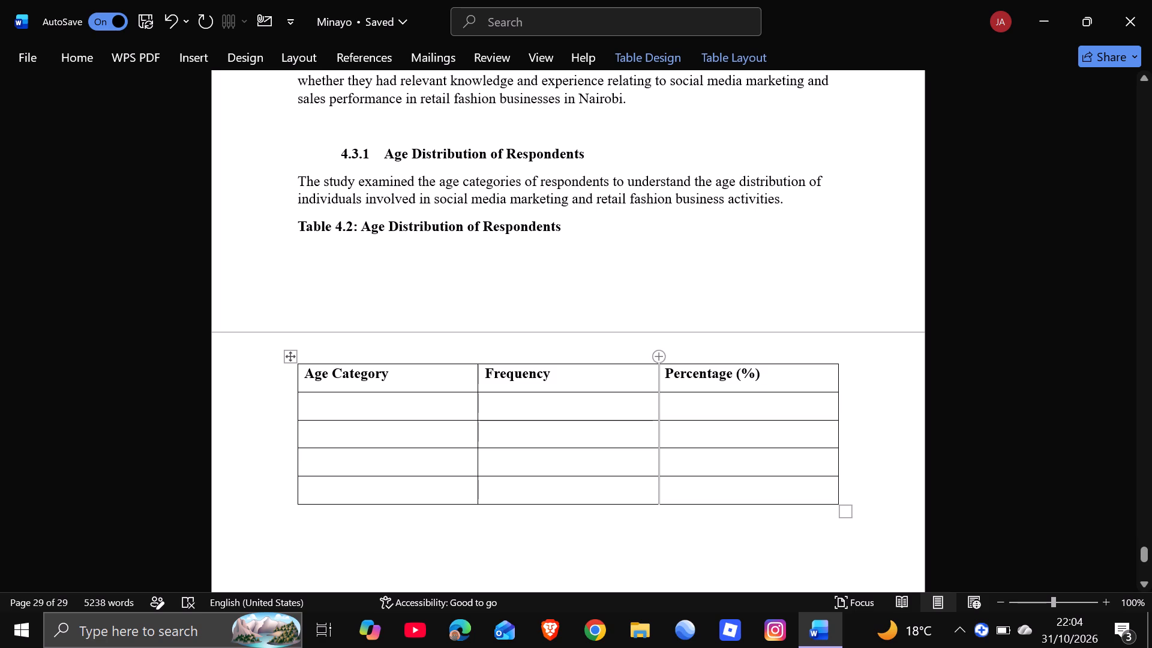
Enter "Below 25 years" in the Age Category column of the table's second row.
{"action": "left_click", "coordinate": [316, 411]}
{"action": "key", "text": "b"}
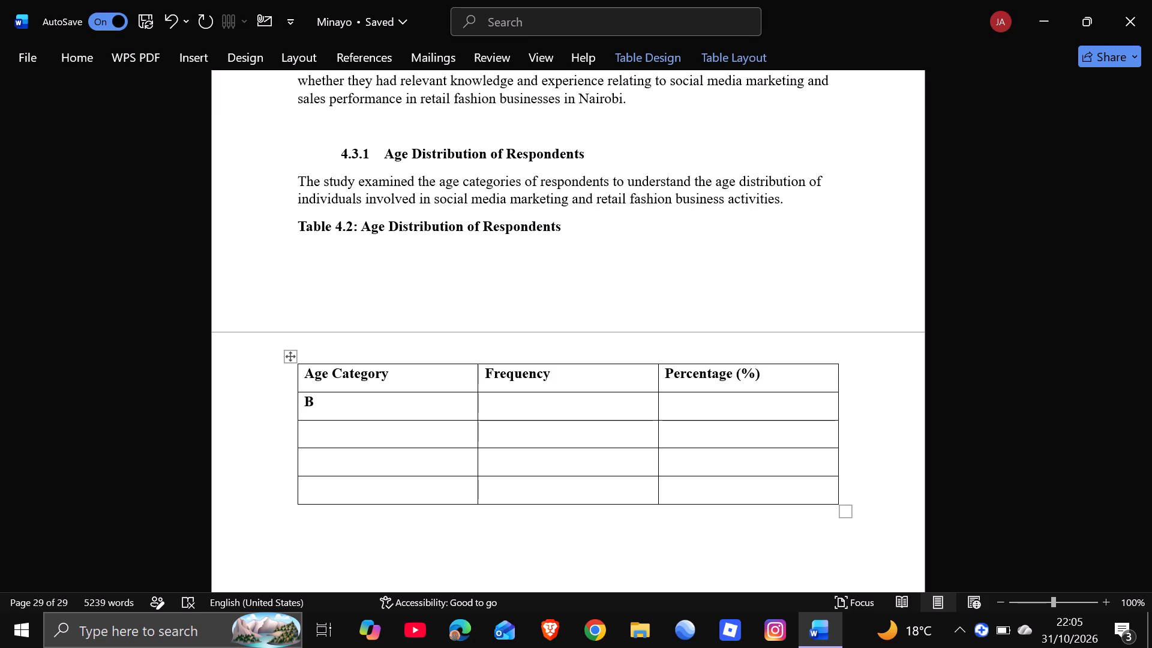
{"action": "type", "text": "elo"}
{"action": "key", "text": "w"}
{"action": "key", "text": "space"}
{"action": "type", "text": "25"}
{"action": "key", "text": "space"}
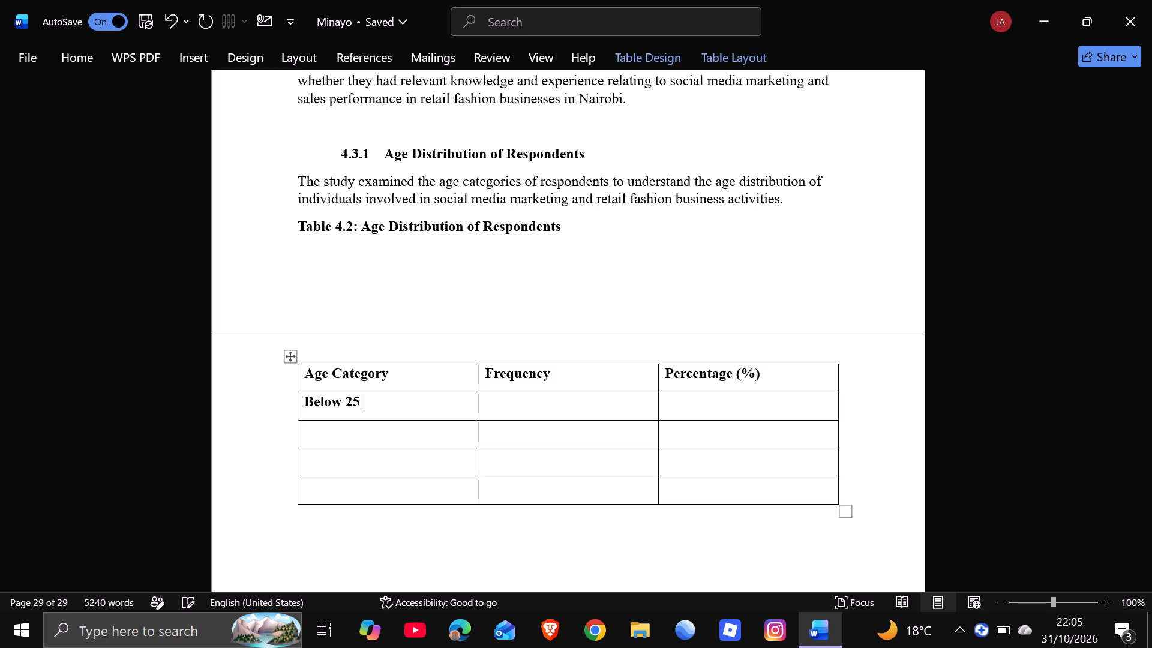
{"action": "key", "text": "y"}
{"action": "type", "text": "ears"}
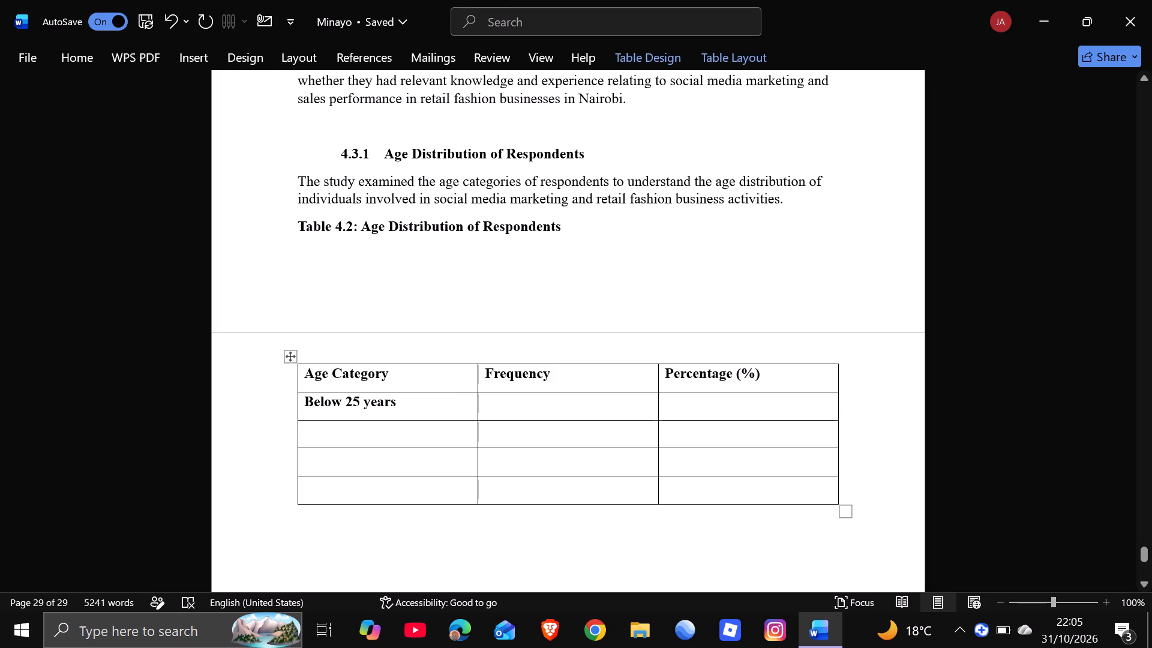
Enter "25-34 years" in the Age Category column of the table's third row.
{"action": "left_click", "coordinate": [311, 430]}
{"action": "type", "text": "25"}
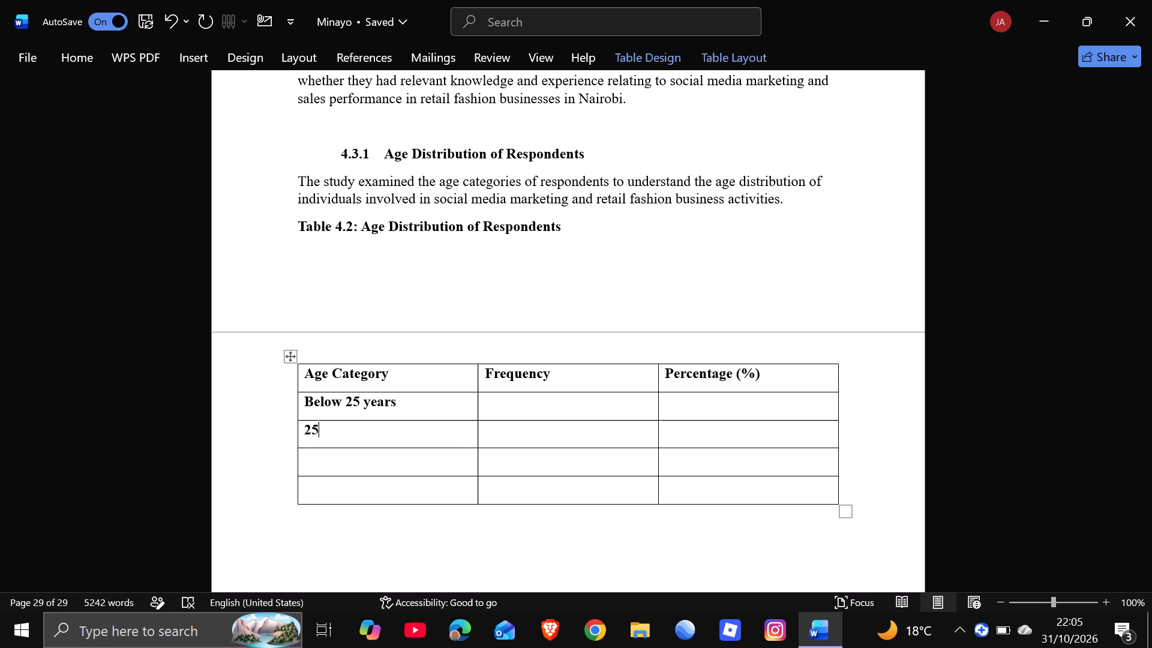
{"action": "key", "text": "shift+underscore"}
{"action": "key", "text": "BackSpace"}
{"action": "key", "text": "minus"}
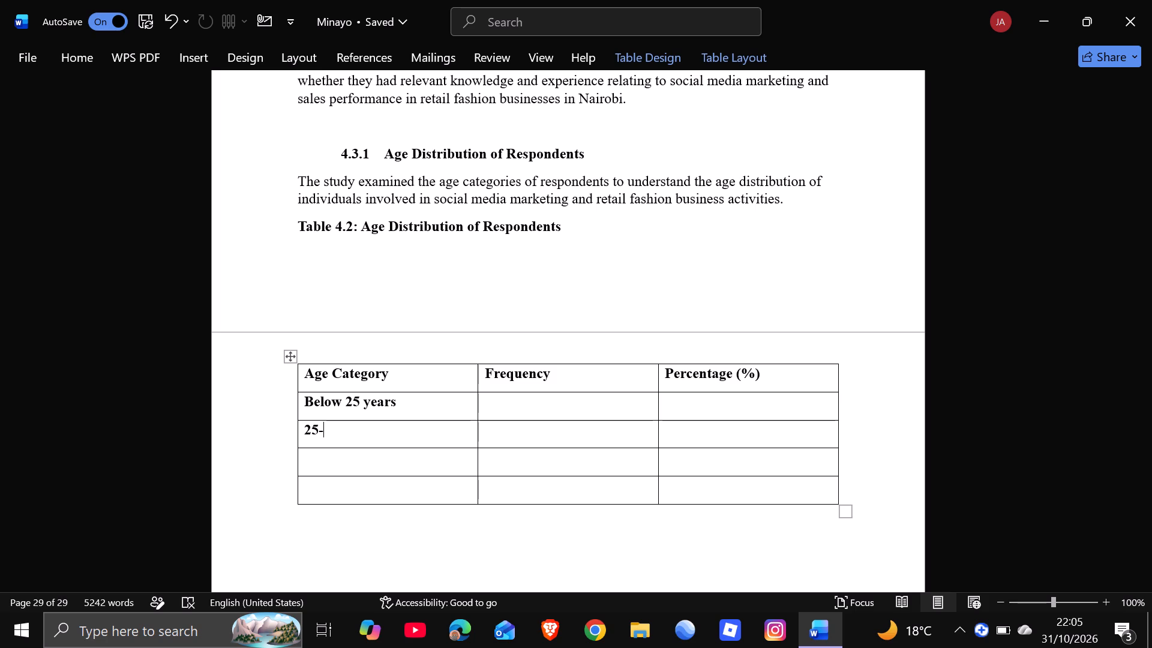
{"action": "type", "text": "34"}
{"action": "key", "text": "space"}
{"action": "key", "text": "y"}
{"action": "type", "text": "ear"}
{"action": "key", "text": "s"}
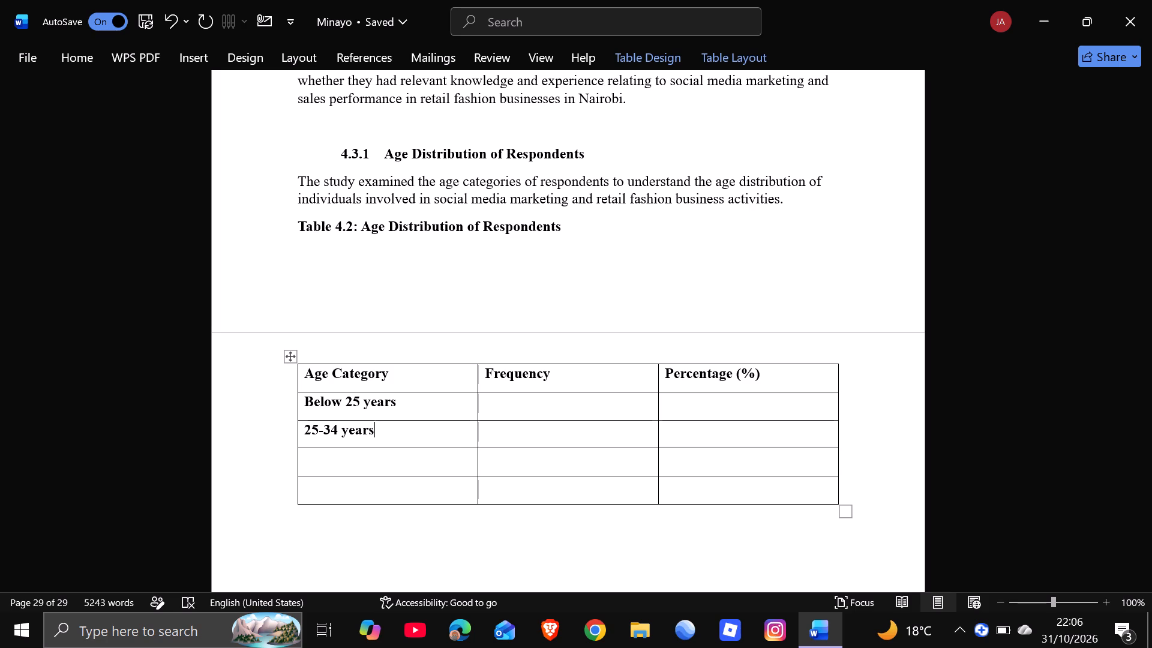
Begin the next age range with "35 -" in the Age Category column of the table's fourth row.
{"action": "left_click", "coordinate": [310, 457]}
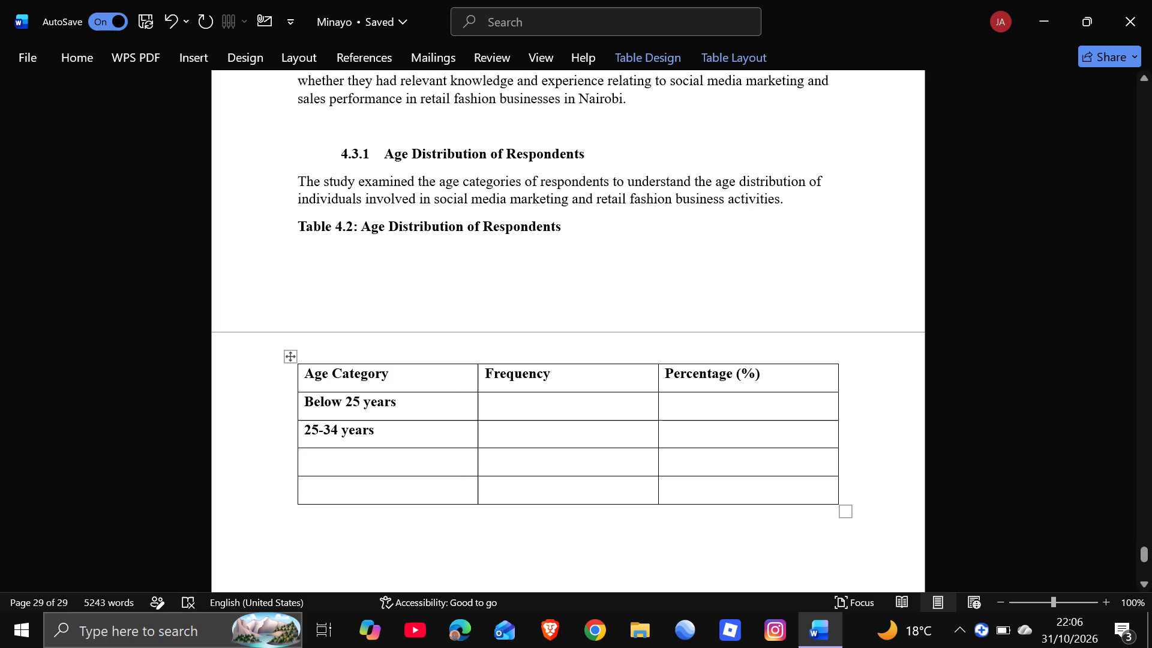
{"action": "key", "text": "3"}
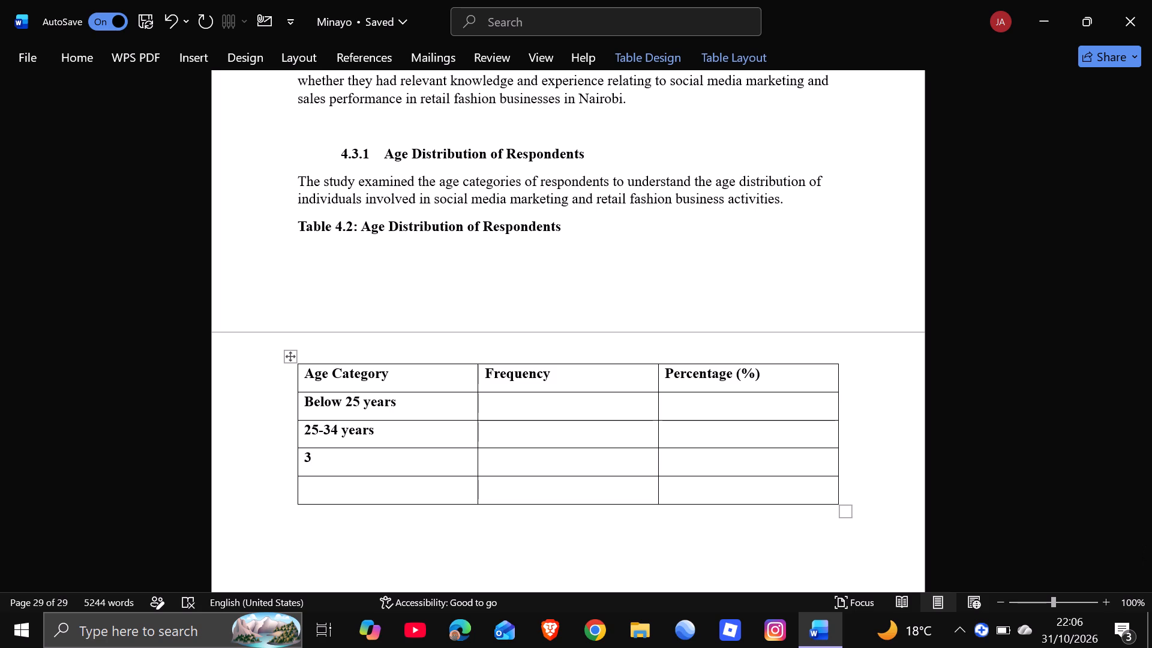
{"action": "key", "text": "5"}
{"action": "key", "text": "space"}
{"action": "key", "text": "shift+underscore"}
{"action": "key", "text": "BackSpace"}
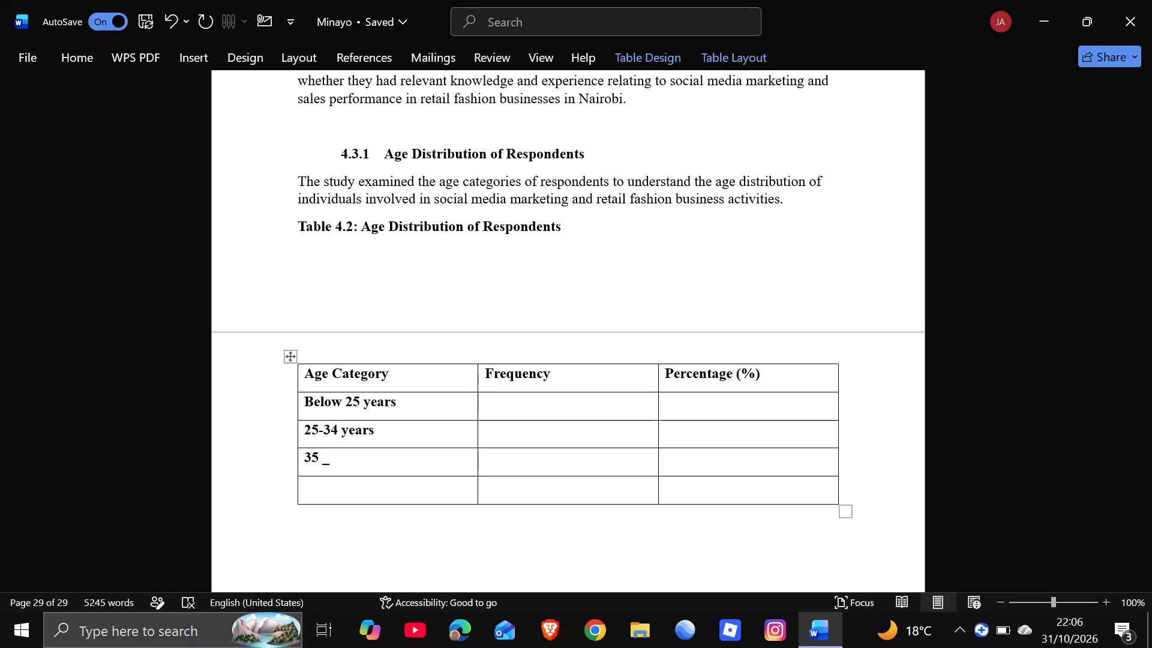
{"action": "key", "text": "shift+underscore"}
{"action": "key", "text": "BackSpace"}
{"action": "key", "text": "minus"}
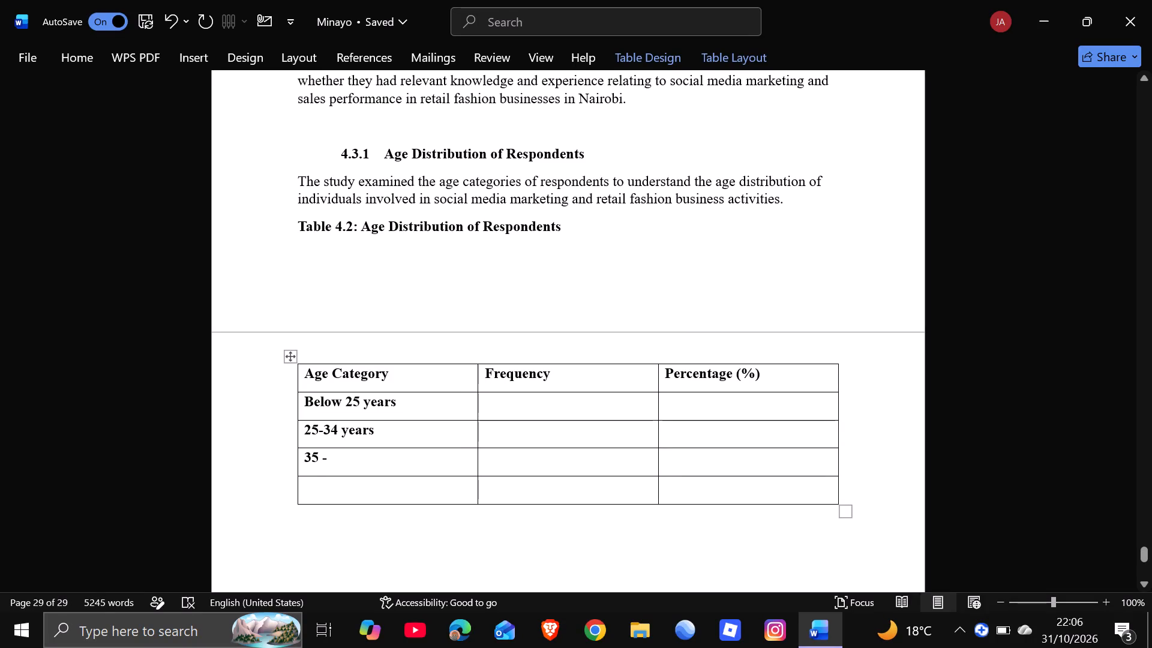
Add a space on each side of the hyphen in the third row's age range so it reads "25 - 34 years".
{"action": "left_click", "coordinate": [317, 434]}
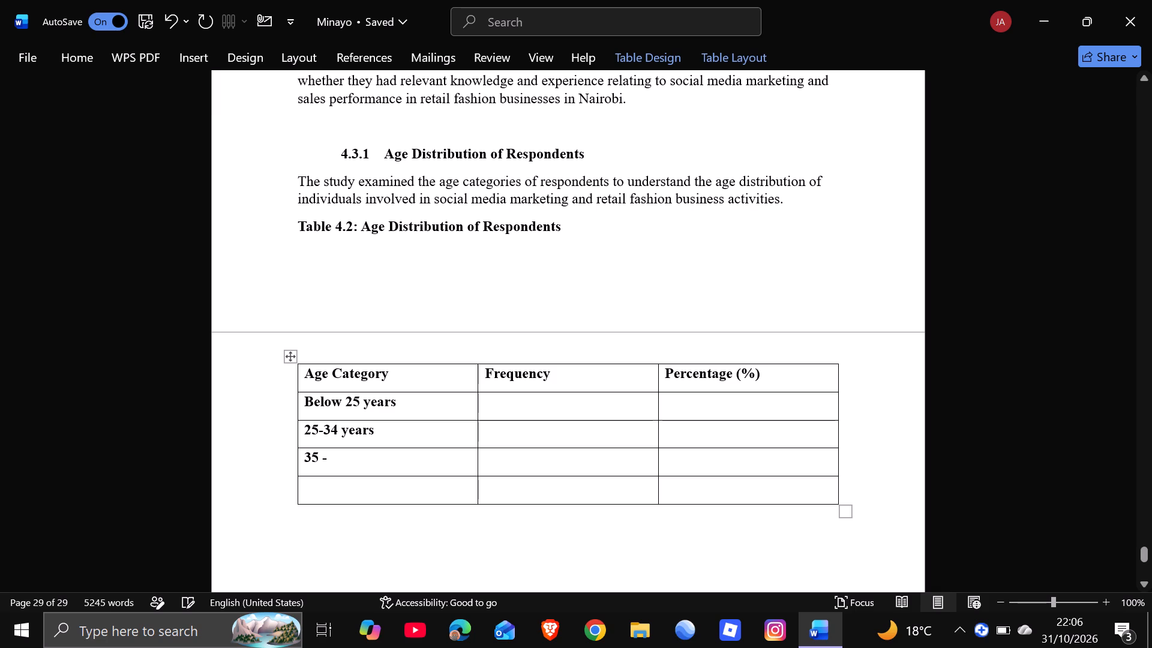
{"action": "key", "text": "space"}
{"action": "left_click", "coordinate": [325, 434]}
{"action": "key", "text": "space"}
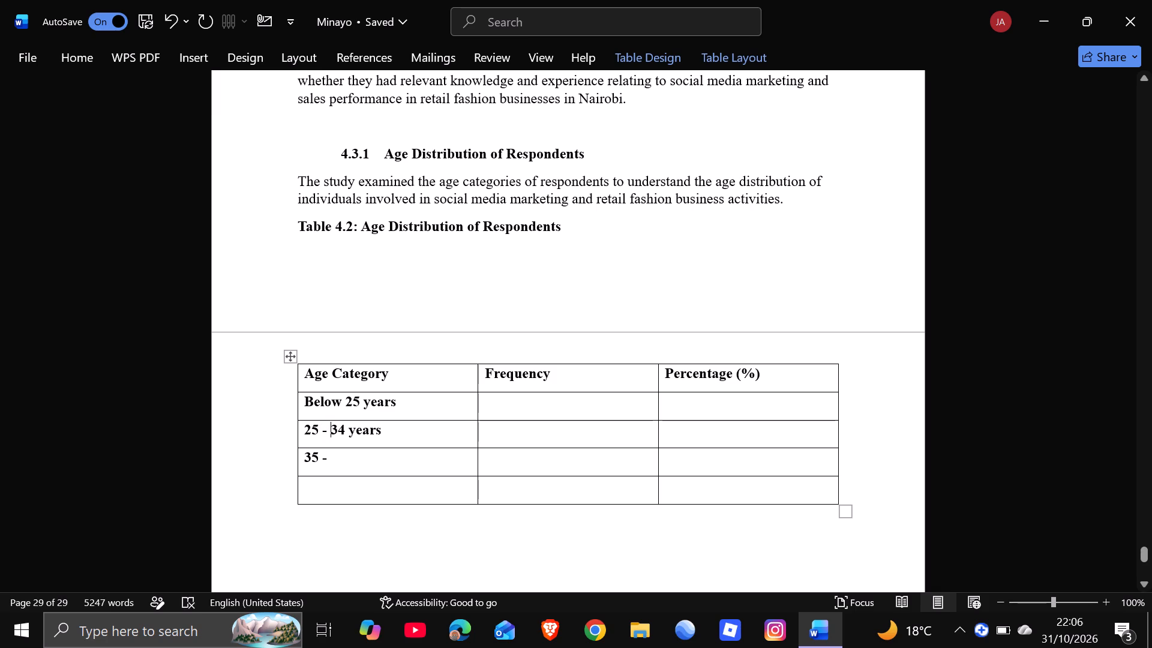
Complete the age range in the Age Category column's fourth row so it reads "35 – 44 years".
{"action": "left_click", "coordinate": [330, 456]}
{"action": "type", "text": "44"}
{"action": "key", "text": "BackSpace"}
{"action": "key", "text": "BackSpace"}
{"action": "key", "text": "space"}
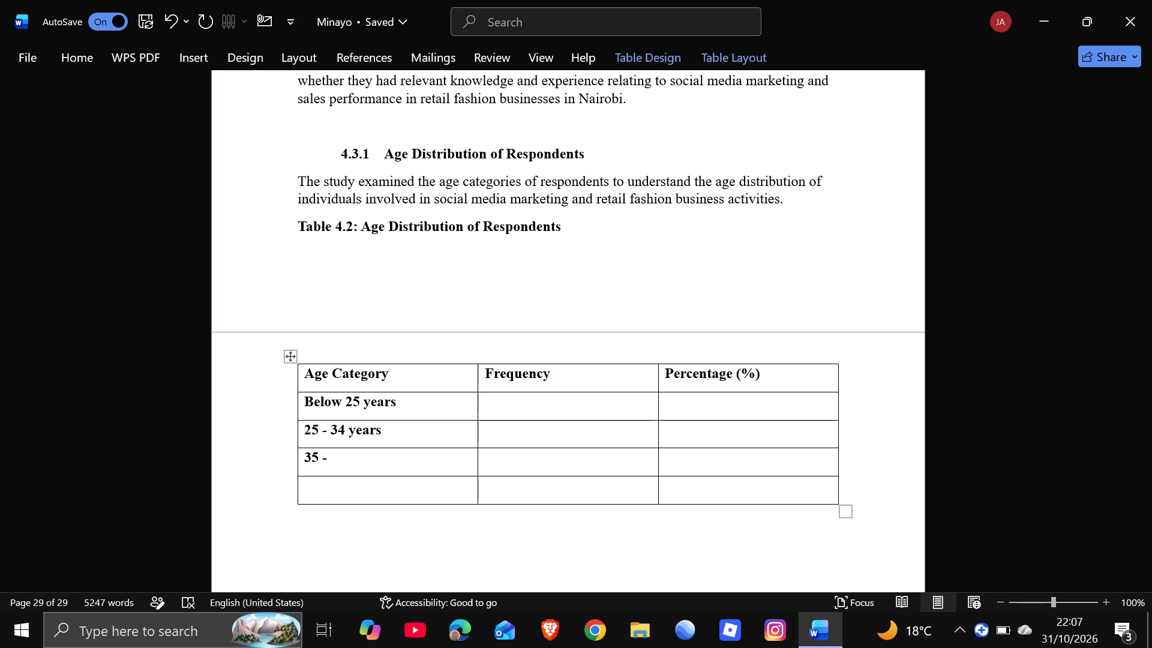
{"action": "type", "text": "44"}
{"action": "key", "text": "space"}
{"action": "key", "text": "y"}
{"action": "key", "text": "BackSpace"}
{"action": "type", "text": "years"}
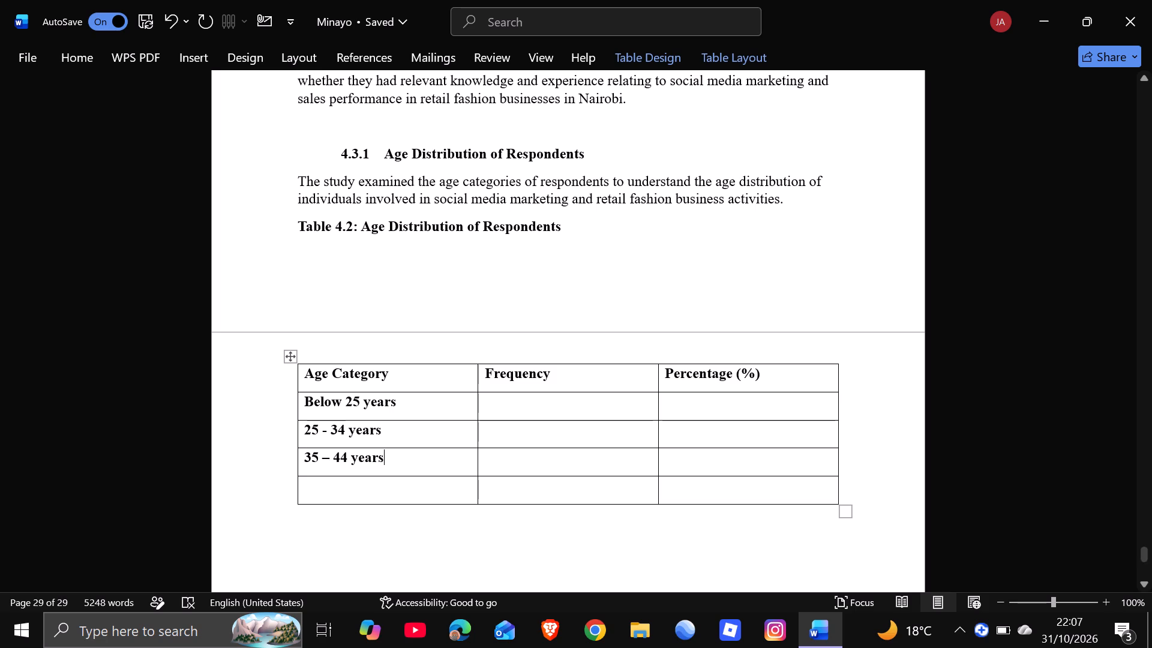
Enter "45 years and above" in the Age Category column of the table's fifth row.
{"action": "left_click", "coordinate": [316, 493]}
{"action": "type", "text": "45"}
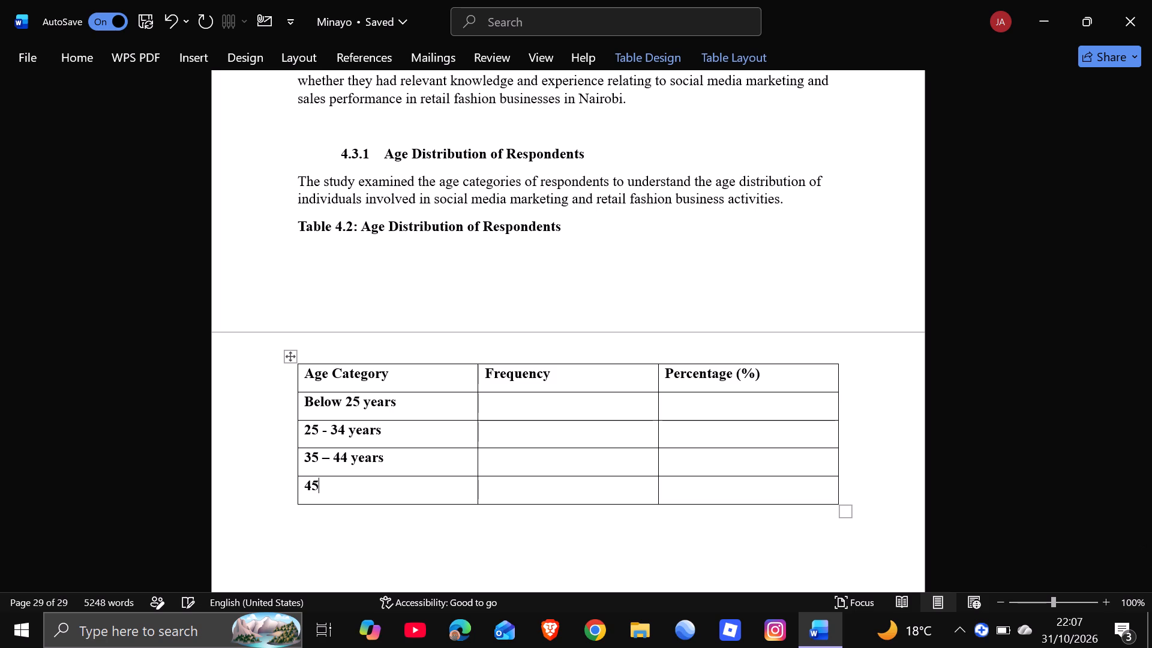
{"action": "key", "text": "space"}
{"action": "key", "text": "y"}
{"action": "type", "text": "ear"}
{"action": "key", "text": "s"}
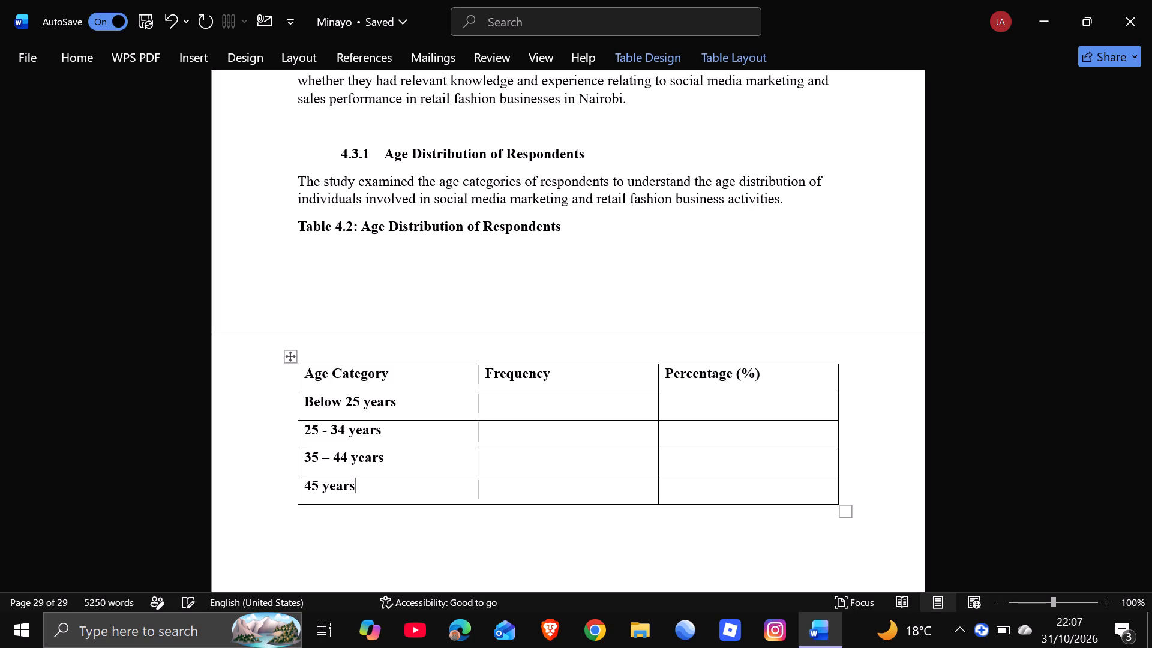
{"action": "key", "text": "space"}
{"action": "key", "text": "a"}
{"action": "key", "text": "n"}
{"action": "type", "text": "d"}
{"action": "key", "text": "space"}
{"action": "type", "text": "abo"}
{"action": "type", "text": "ve"}
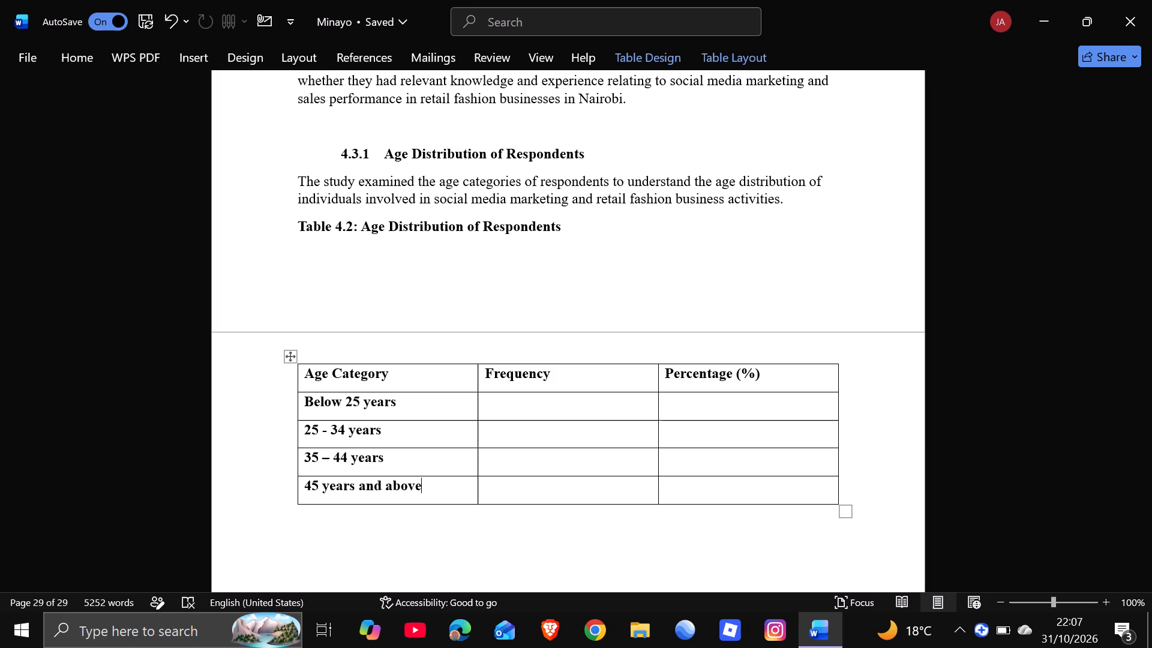
Insert rows below the age distribution table's last row with the whole table selected.
{"action": "left_click", "coordinate": [290, 356]}
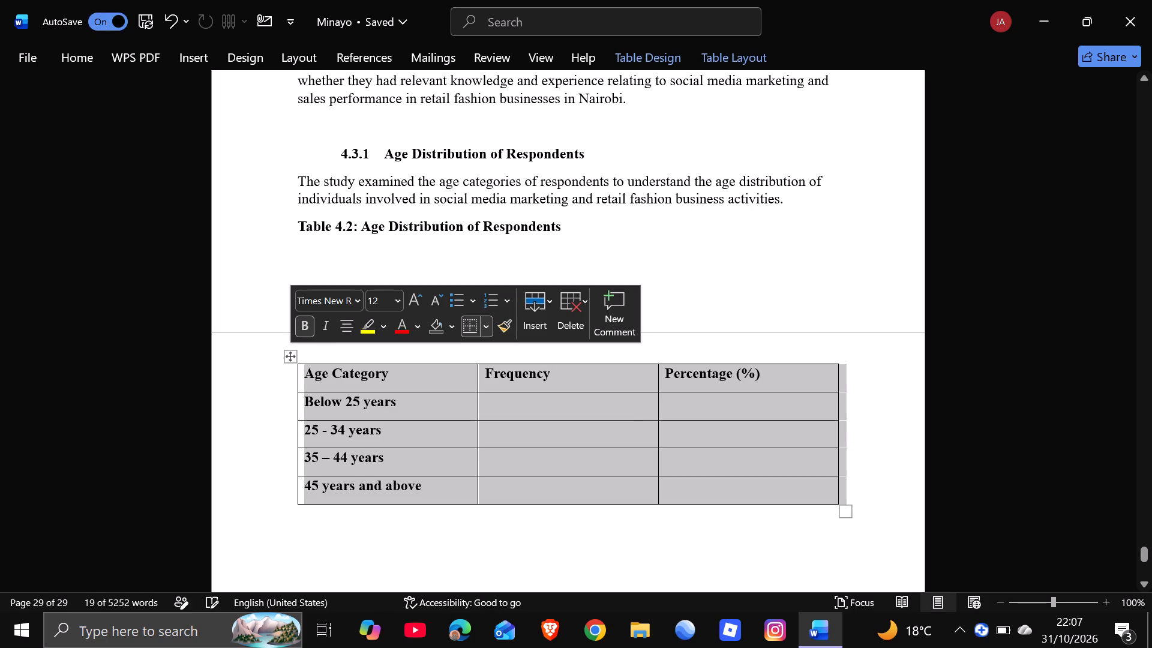
{"action": "left_click", "coordinate": [546, 303]}
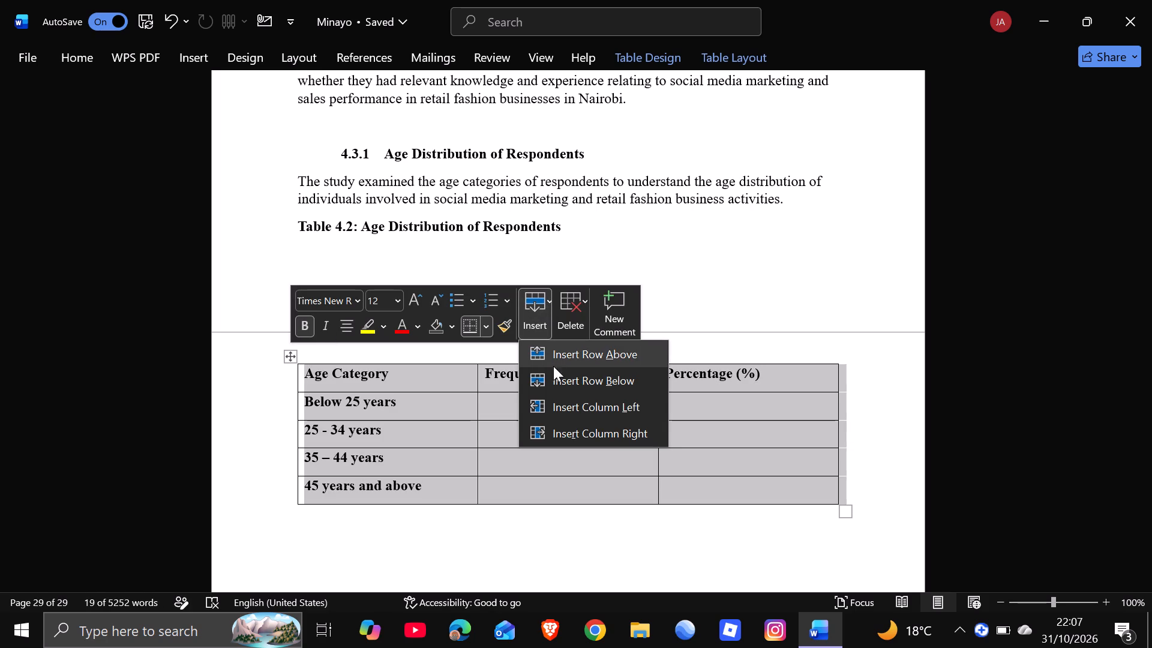
{"action": "left_click", "coordinate": [553, 375]}
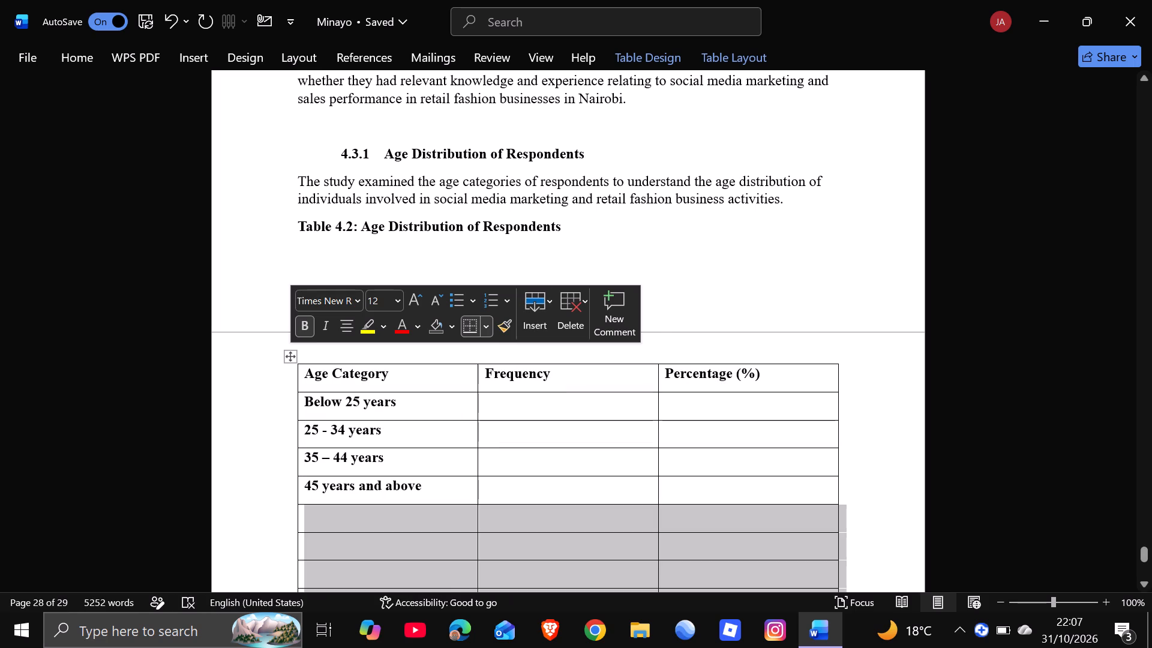
Fill the Frequency column for the four age categories, from youngest to oldest, with 15, 35, 20 and 10.
{"action": "left_click", "coordinate": [525, 401]}
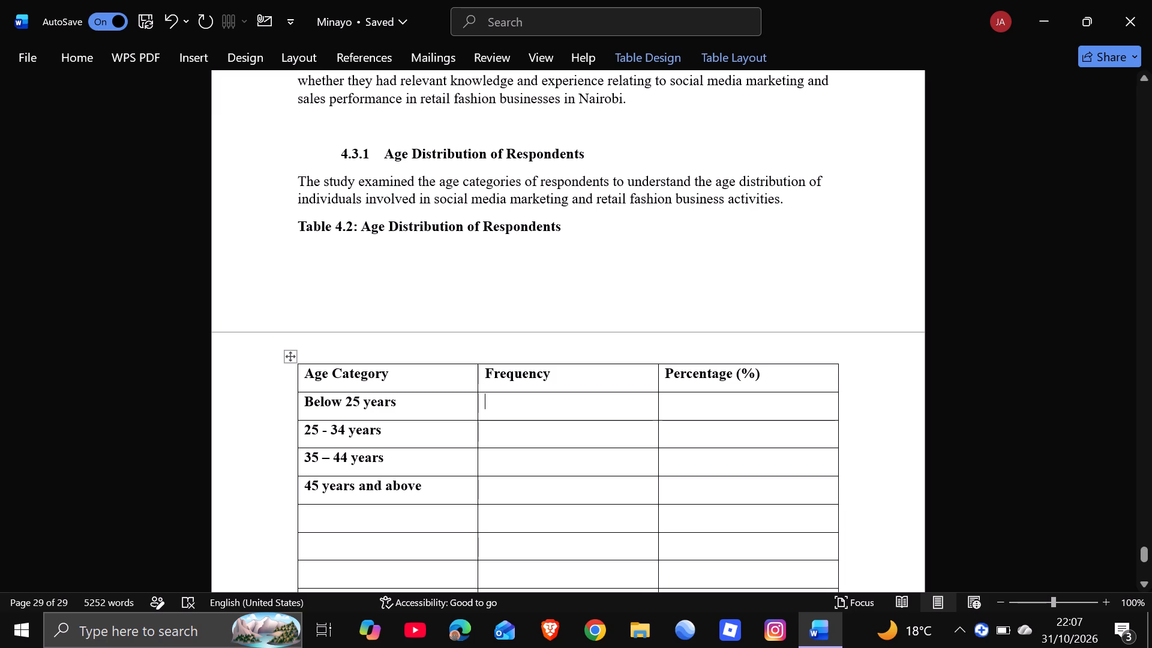
{"action": "type", "text": "15"}
{"action": "key", "text": "Down"}
{"action": "type", "text": "35"}
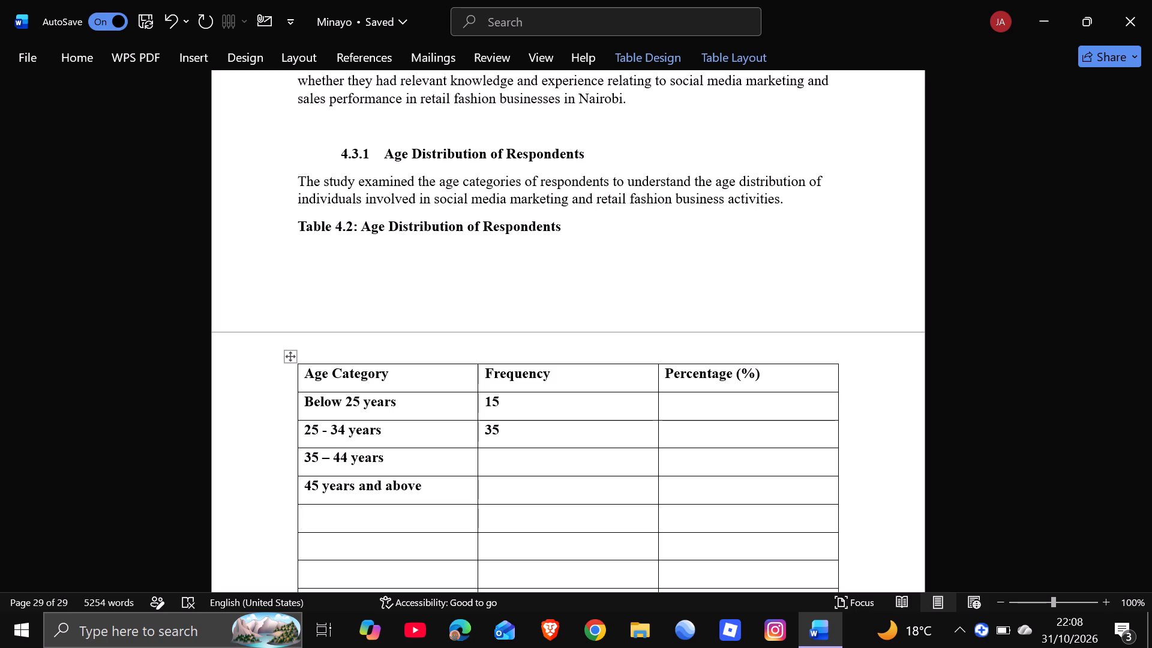
{"action": "key", "text": "Down"}
{"action": "key", "text": "2"}
{"action": "key", "text": "0"}
{"action": "key", "text": "Down"}
{"action": "type", "text": "10"}
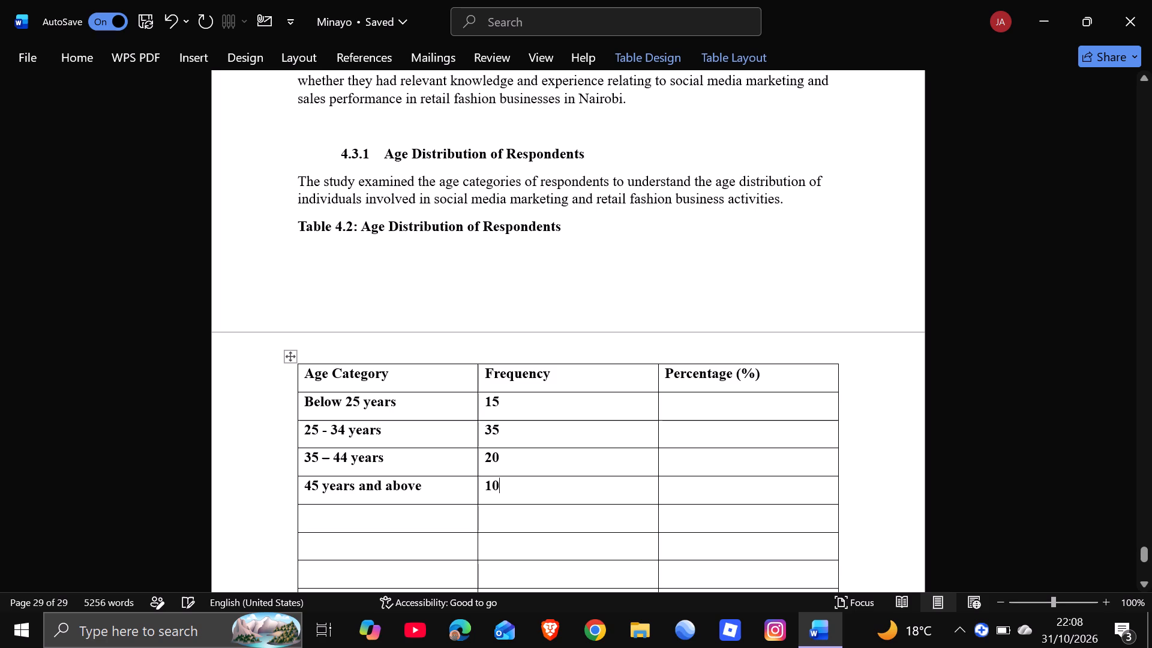
Fill the Percentage (%) column for the four age categories, from youngest to oldest, with 18.75, 43.75, 25 and 12.5.
{"action": "left_click", "coordinate": [688, 412]}
{"action": "type", "text": "18"}
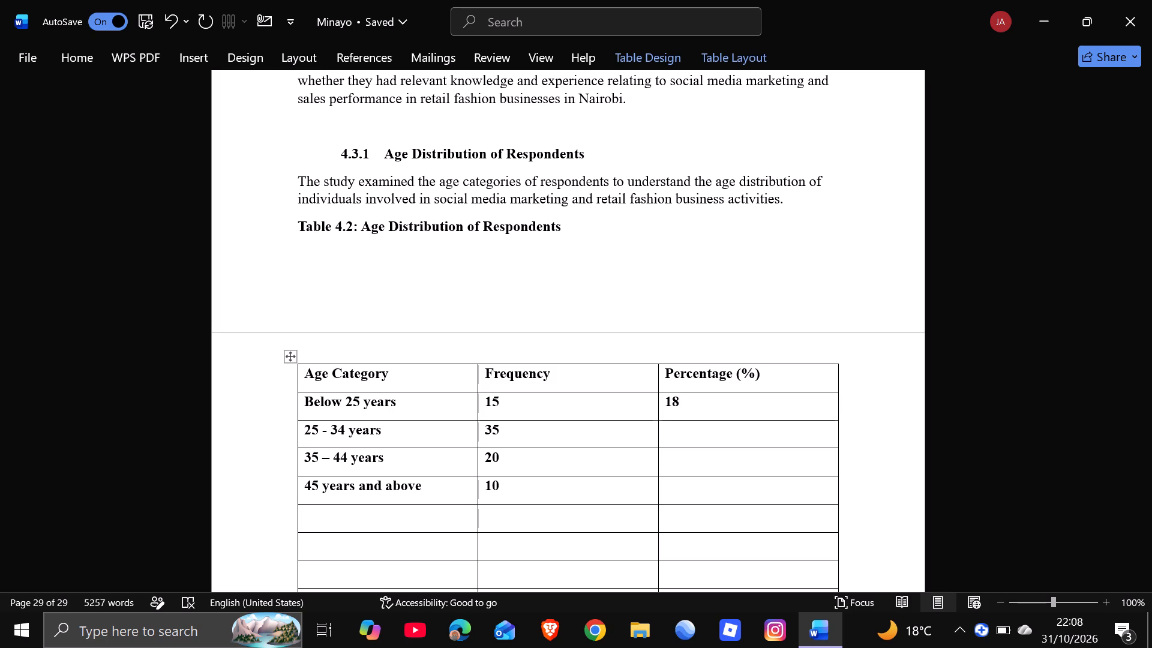
{"action": "key", "text": "period"}
{"action": "key", "text": "7"}
{"action": "key", "text": "5"}
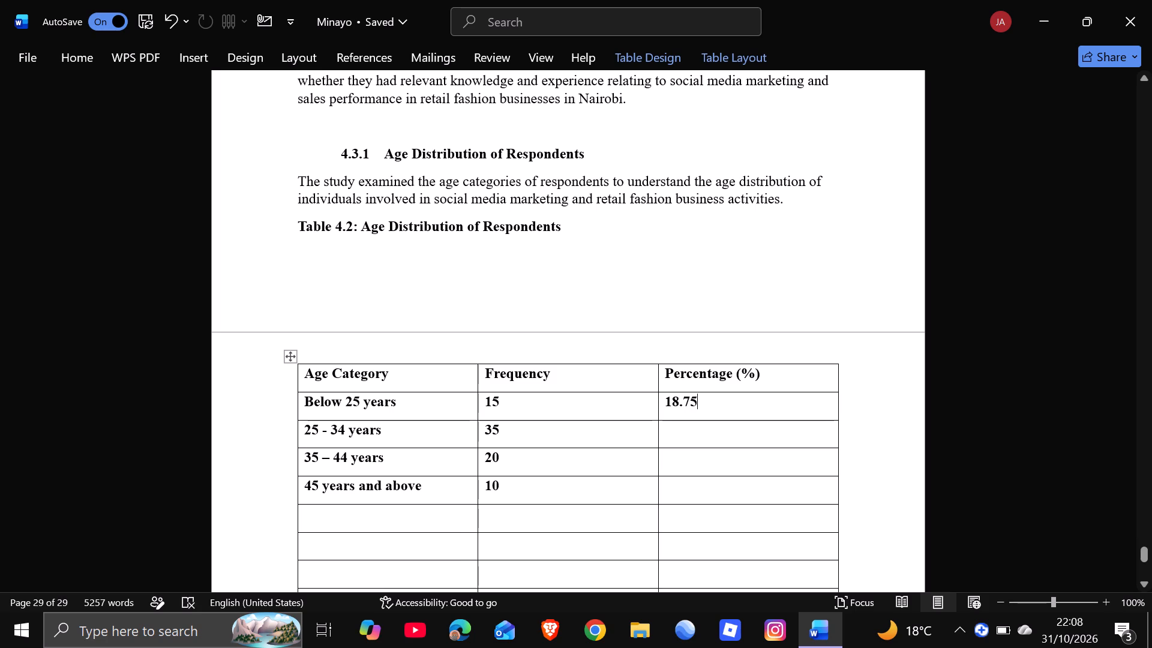
{"action": "left_click", "coordinate": [671, 437]}
{"action": "type", "text": "43"}
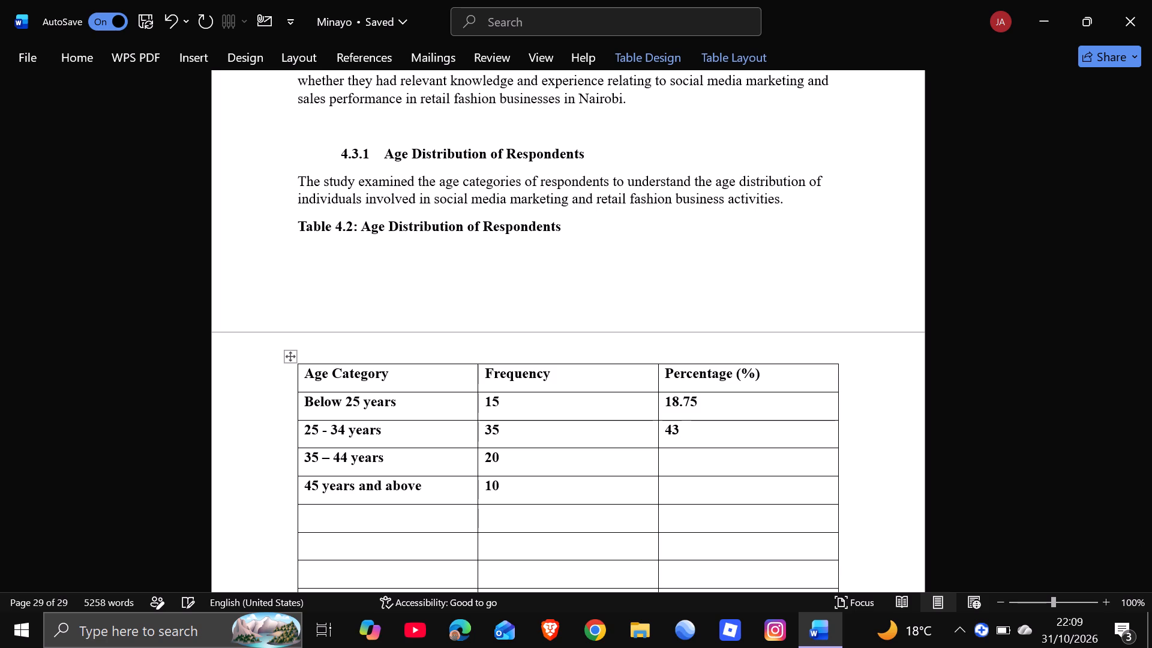
{"action": "key", "text": "period"}
{"action": "type", "text": "75"}
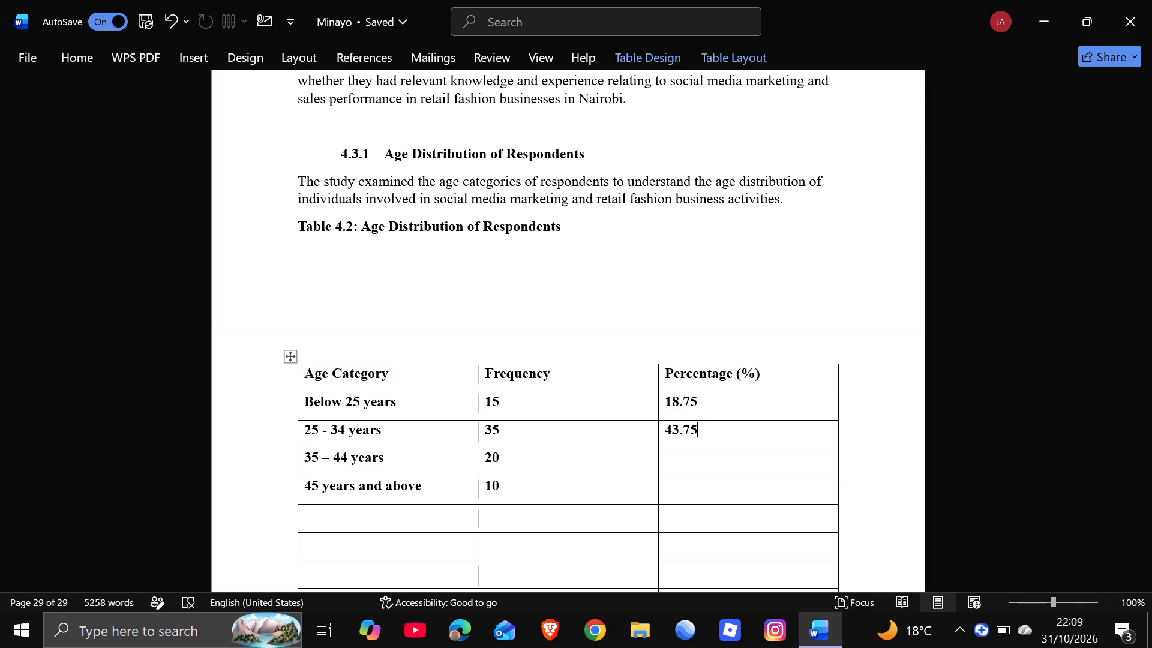
{"action": "left_click", "coordinate": [677, 464]}
{"action": "type", "text": "25"}
{"action": "left_click", "coordinate": [674, 488]}
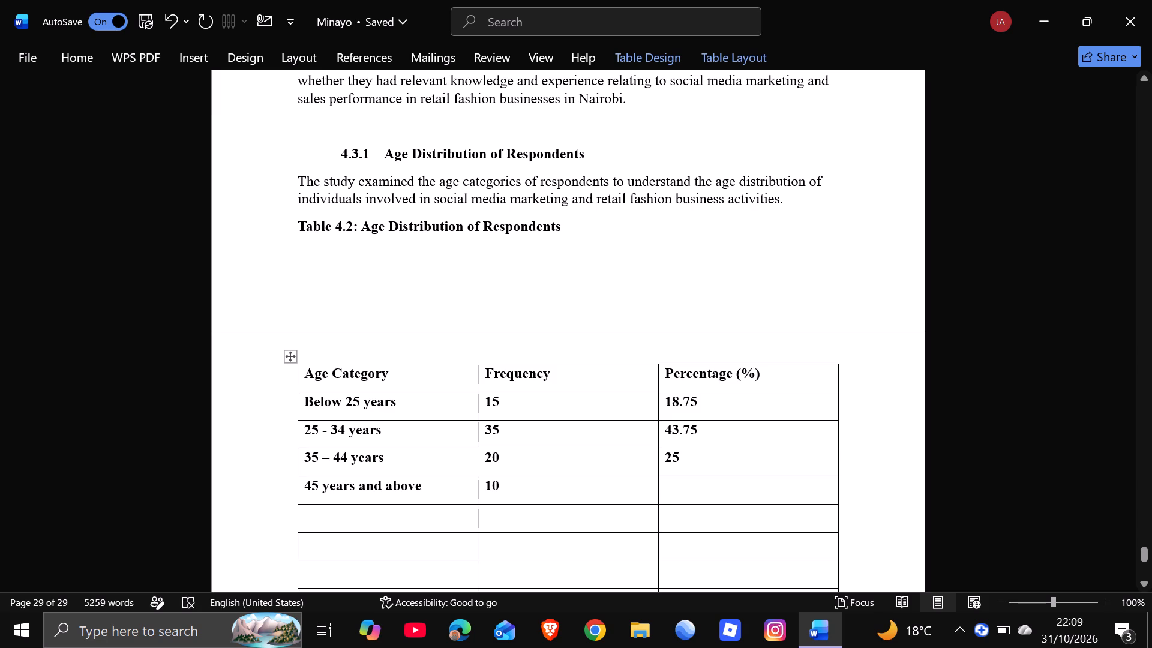
{"action": "type", "text": "12"}
{"action": "key", "text": "period"}
{"action": "key", "text": "5"}
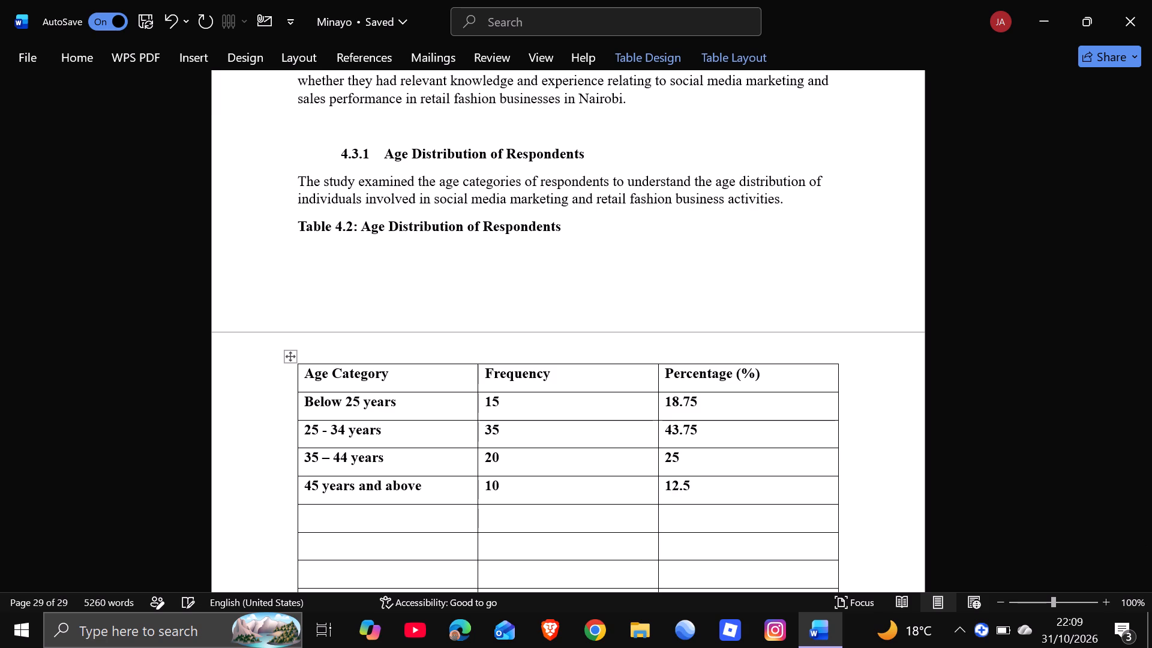
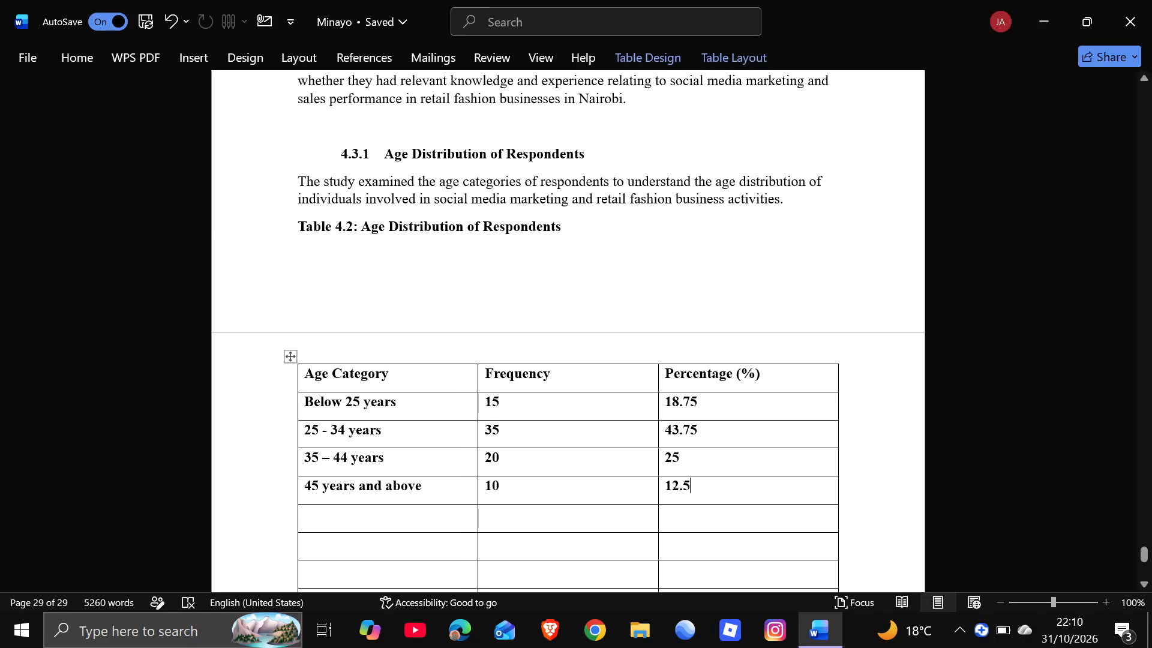
Add a Total row beneath the age categories with a frequency of 80 and a percentage of 100.
{"action": "left_click", "coordinate": [359, 506]}
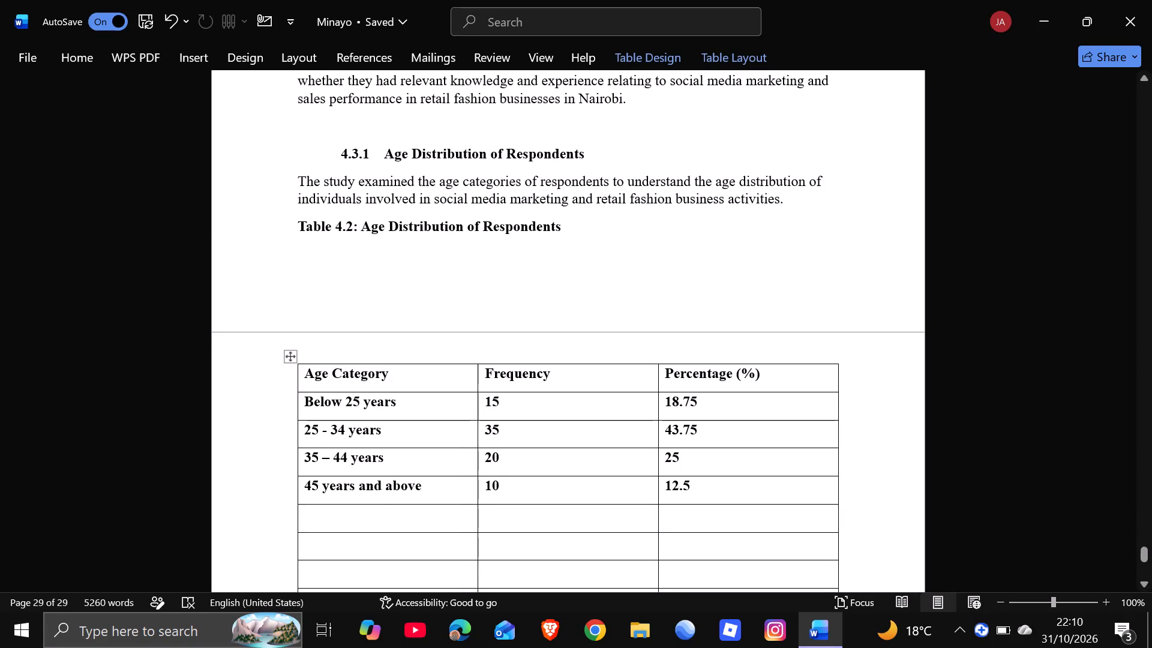
{"action": "key", "text": "t"}
{"action": "key", "text": "o"}
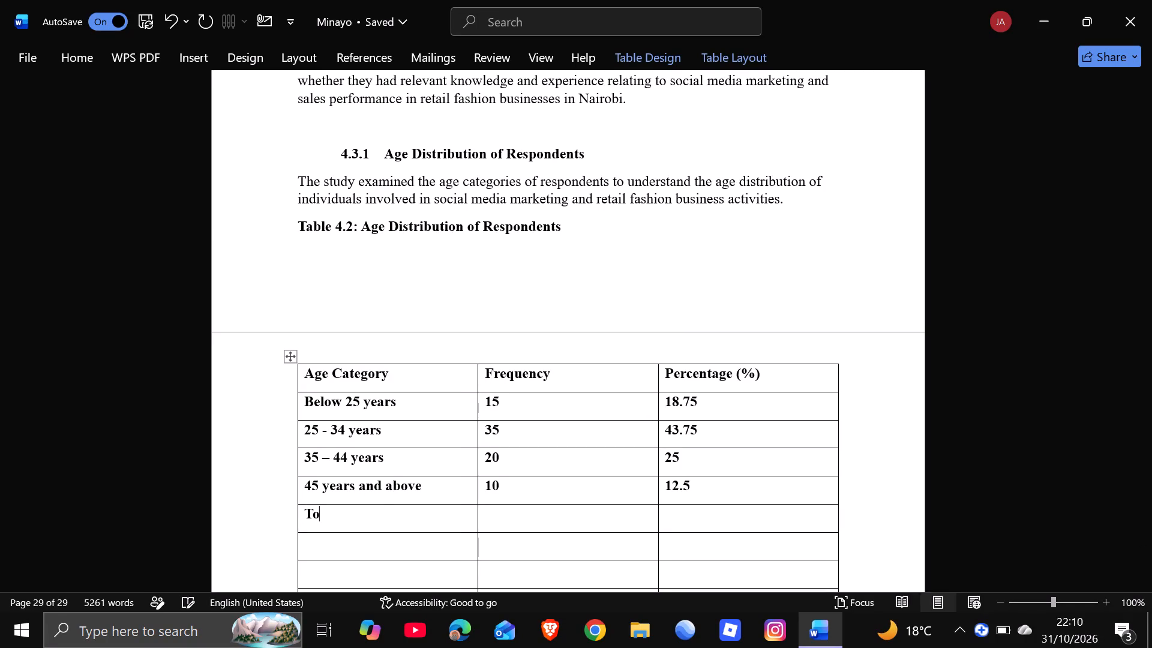
{"action": "type", "text": "ta"}
{"action": "key", "text": "l"}
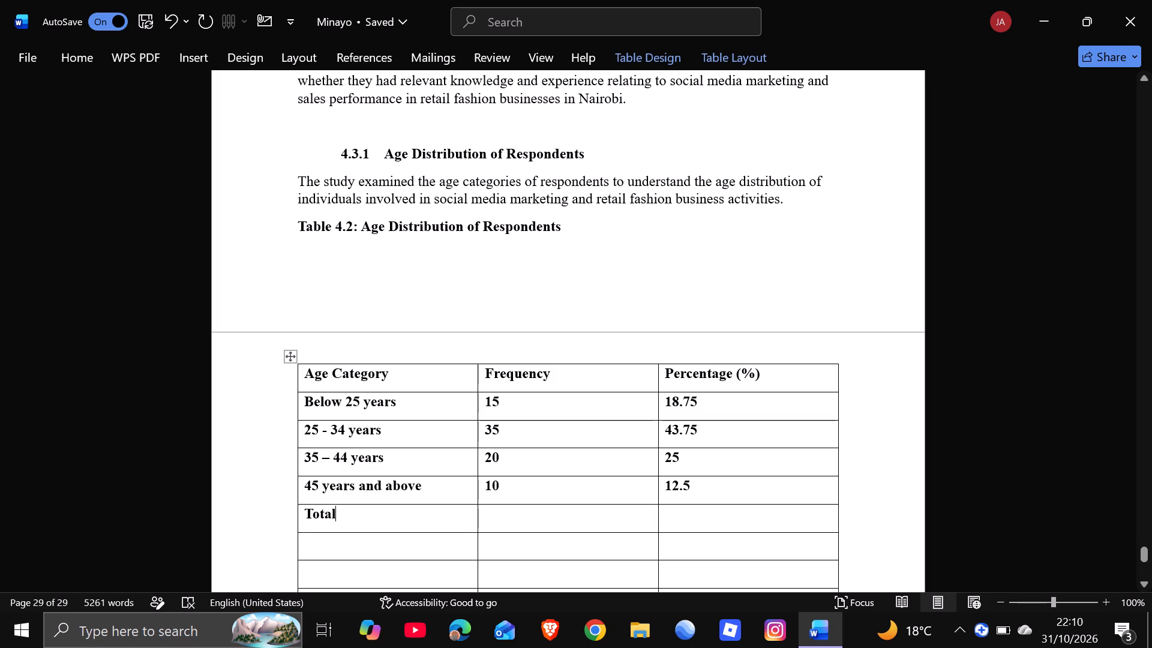
{"action": "left_click", "coordinate": [509, 511]}
{"action": "key", "text": "8"}
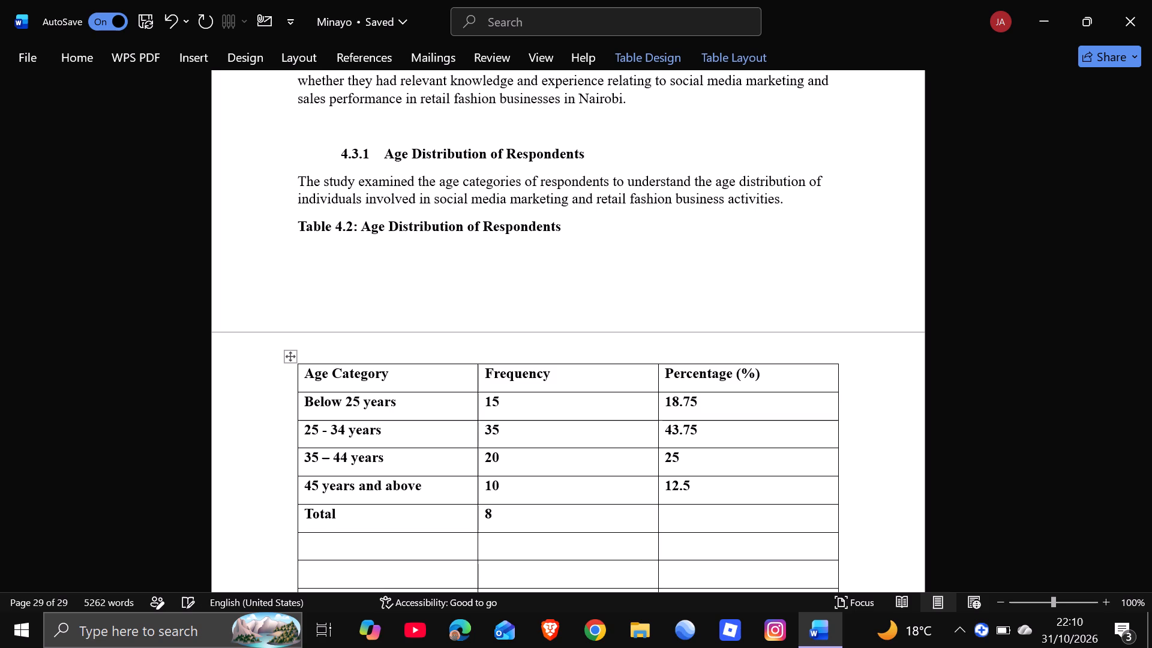
{"action": "key", "text": "0"}
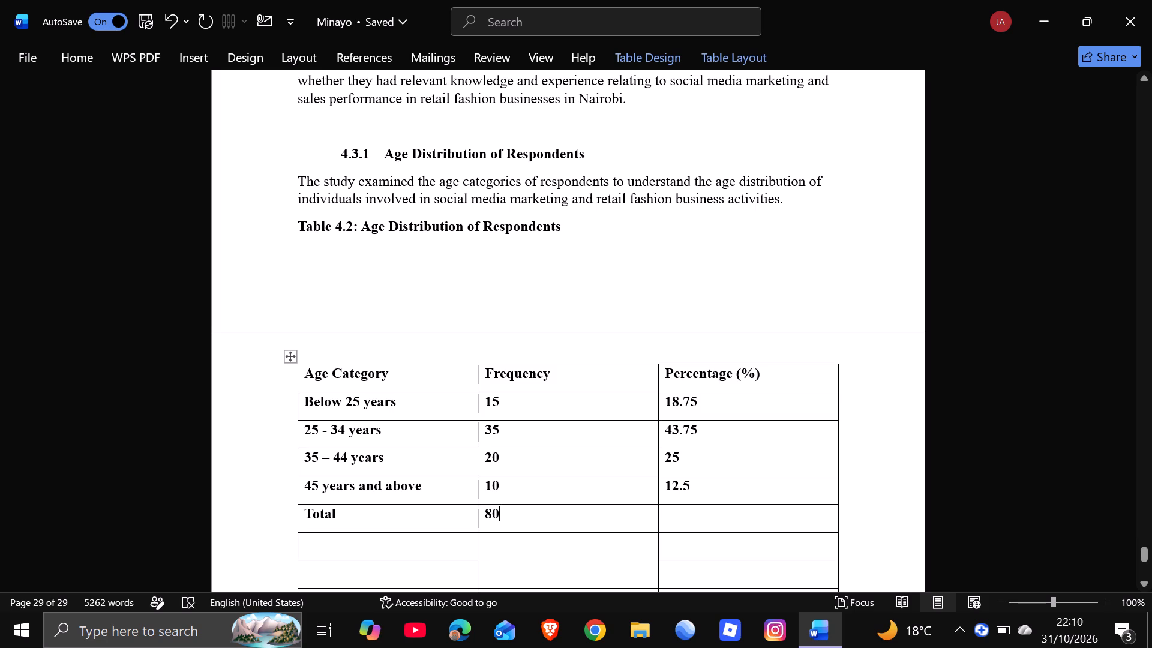
{"action": "left_click", "coordinate": [679, 521]}
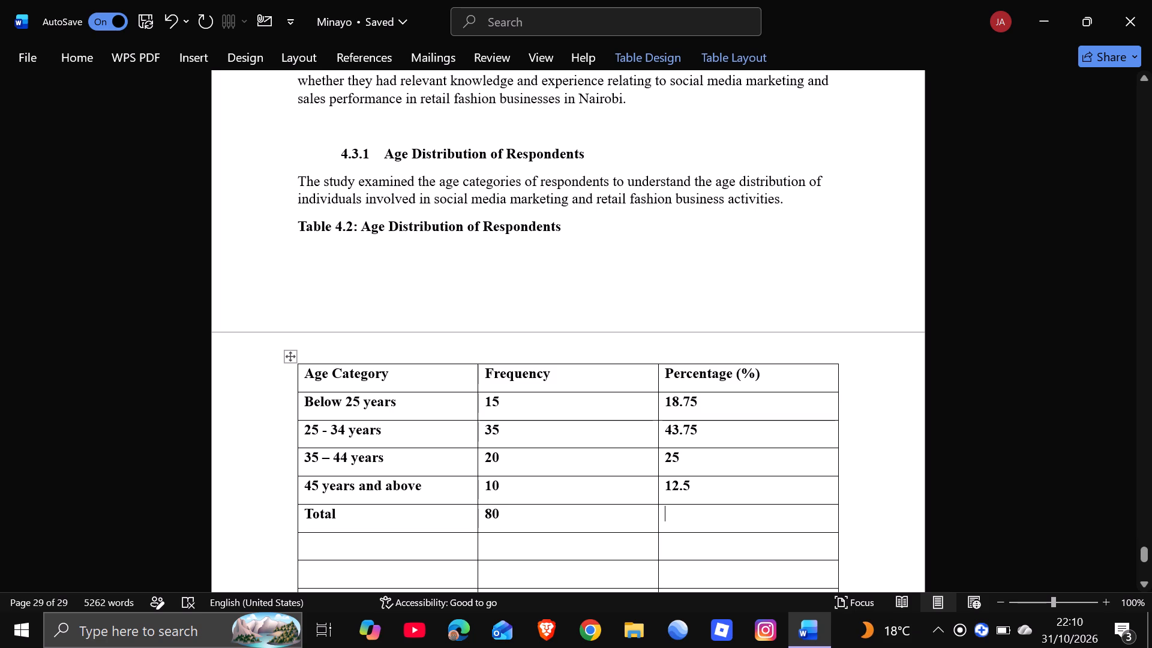
{"action": "key", "text": "1"}
{"action": "type", "text": "00"}
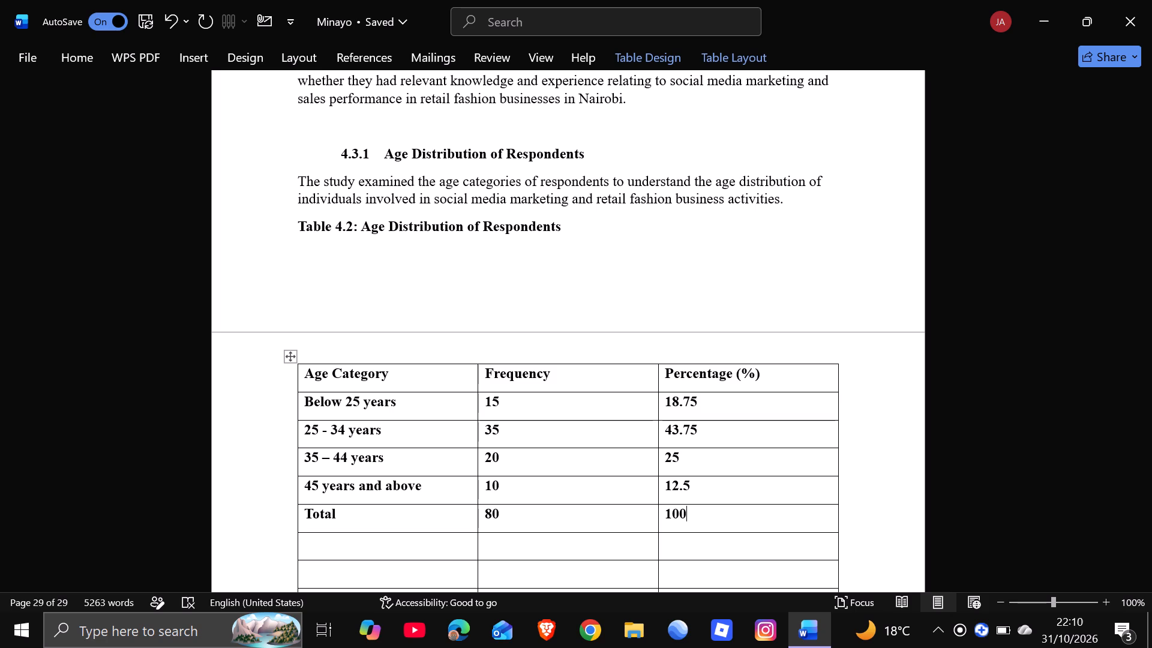
Delete the four empty rows below the Total row of the age distribution table.
{"action": "left_click", "coordinate": [874, 435]}
{"action": "key", "text": "Down"}
{"action": "key", "text": "Down"}
{"action": "key", "text": "Down"}
{"action": "key", "text": "Down"}
{"action": "key", "text": "Down"}
{"action": "key", "text": "Down"}
{"action": "key", "text": "Down"}
{"action": "key", "text": "Down"}
{"action": "key", "text": "Down"}
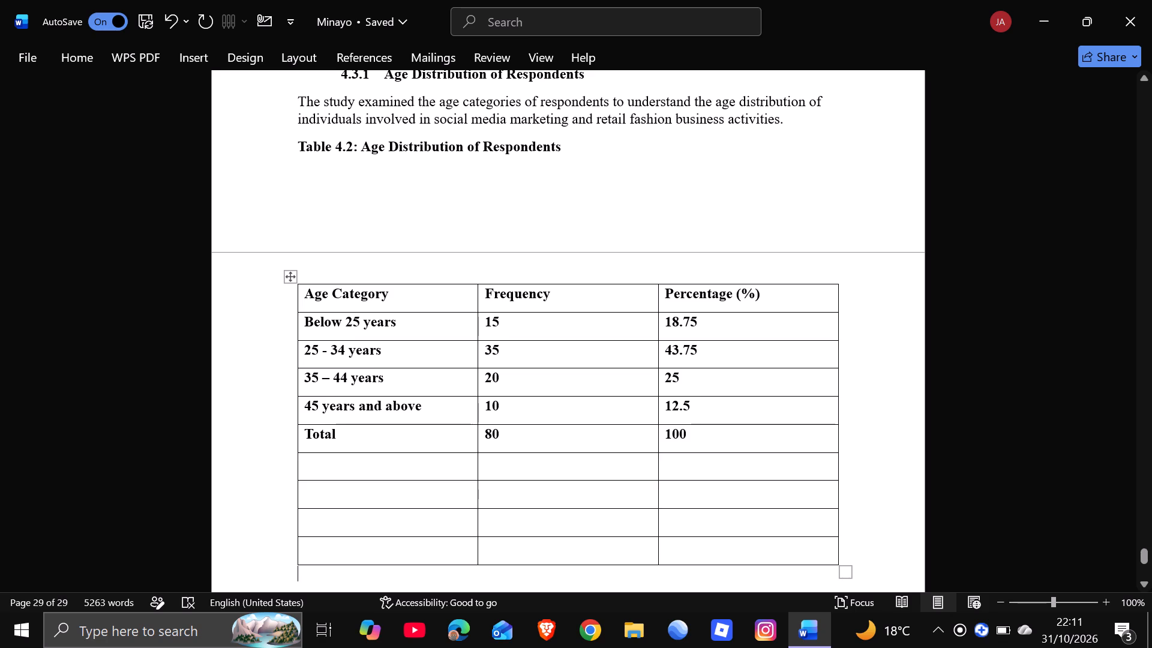
{"action": "left_click_drag", "start_coordinate": [311, 461], "coordinate": [382, 494]}
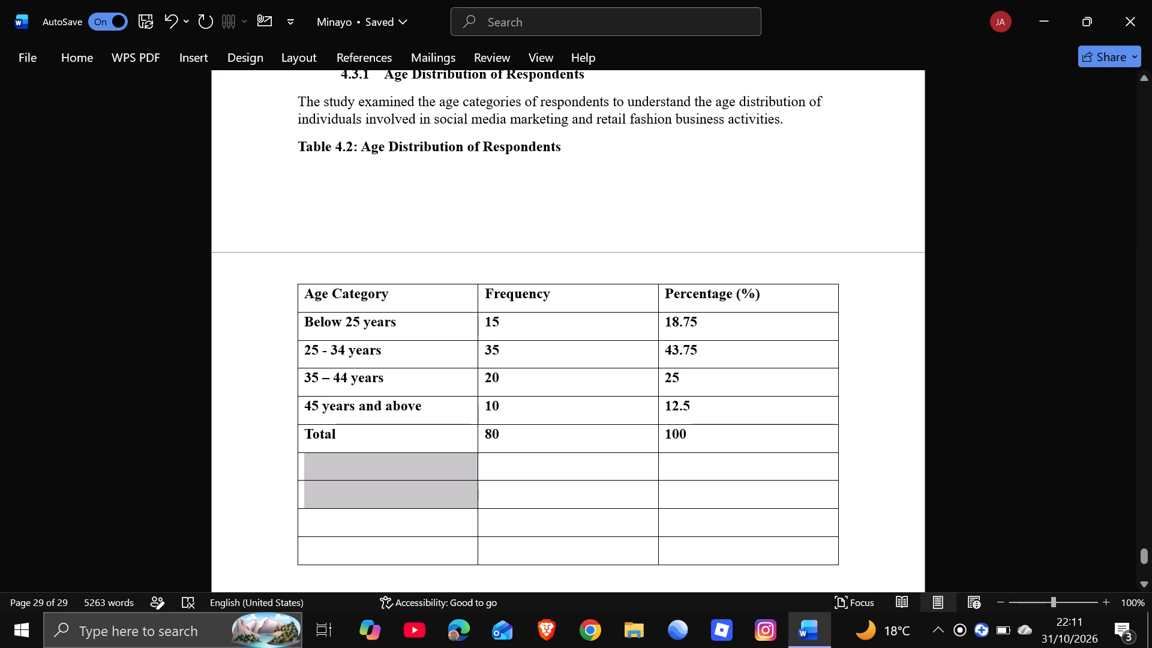
{"action": "left_click_drag", "start_coordinate": [382, 494], "coordinate": [689, 547]}
{"action": "right_click", "coordinate": [695, 543]}
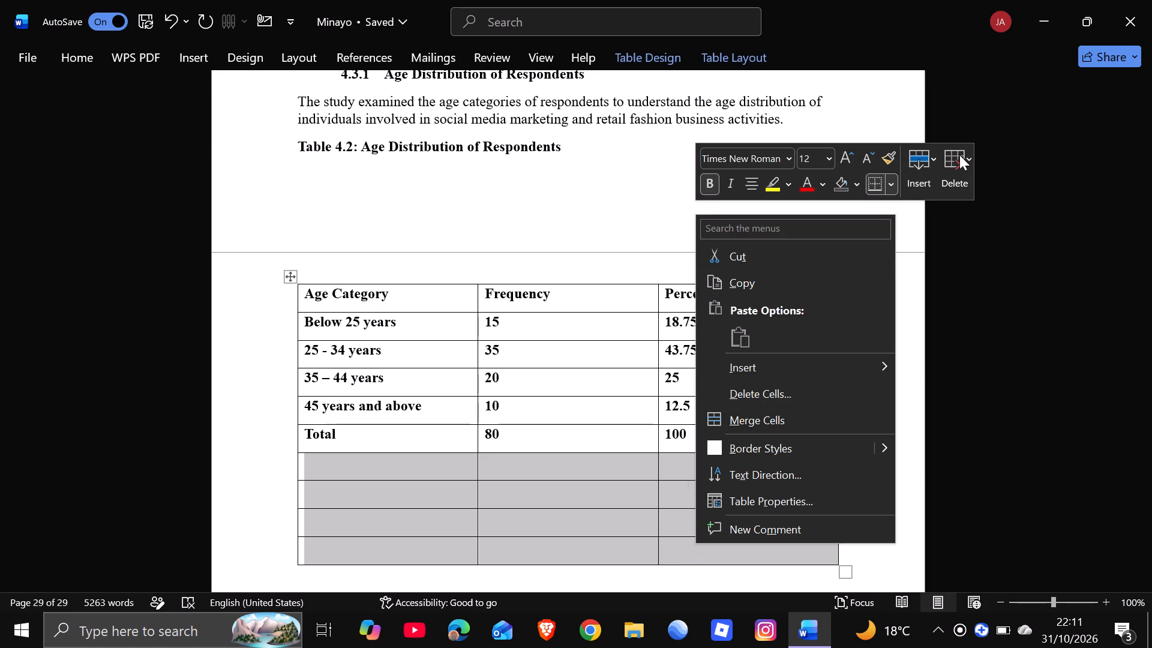
{"action": "left_click", "coordinate": [959, 155]}
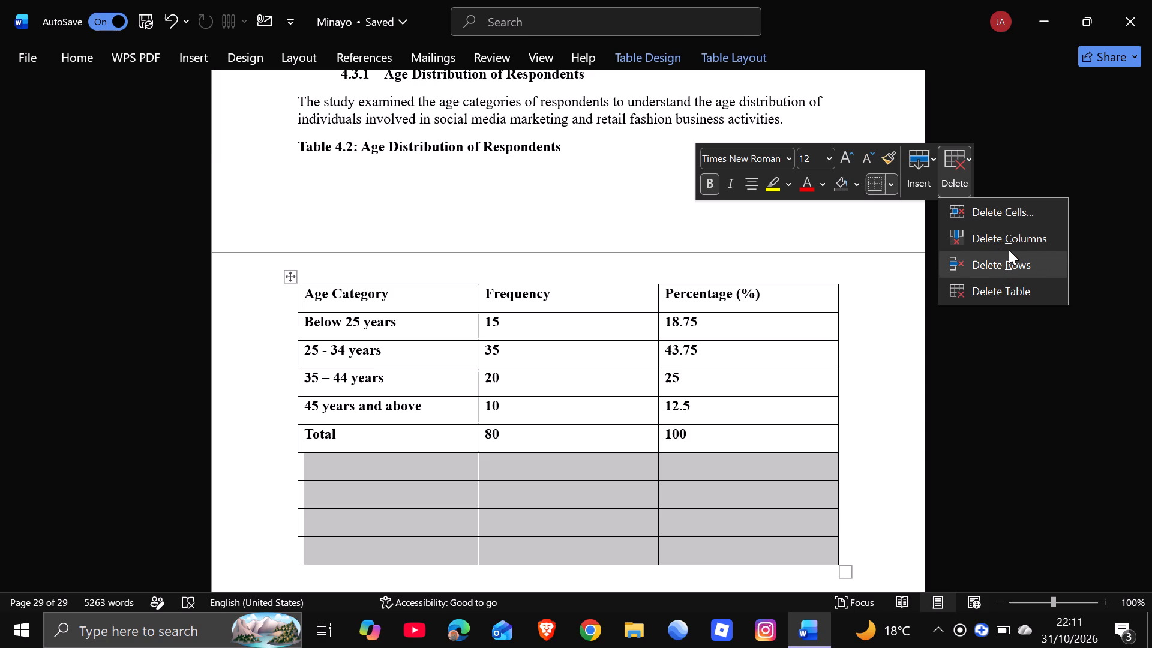
{"action": "left_click", "coordinate": [1015, 264]}
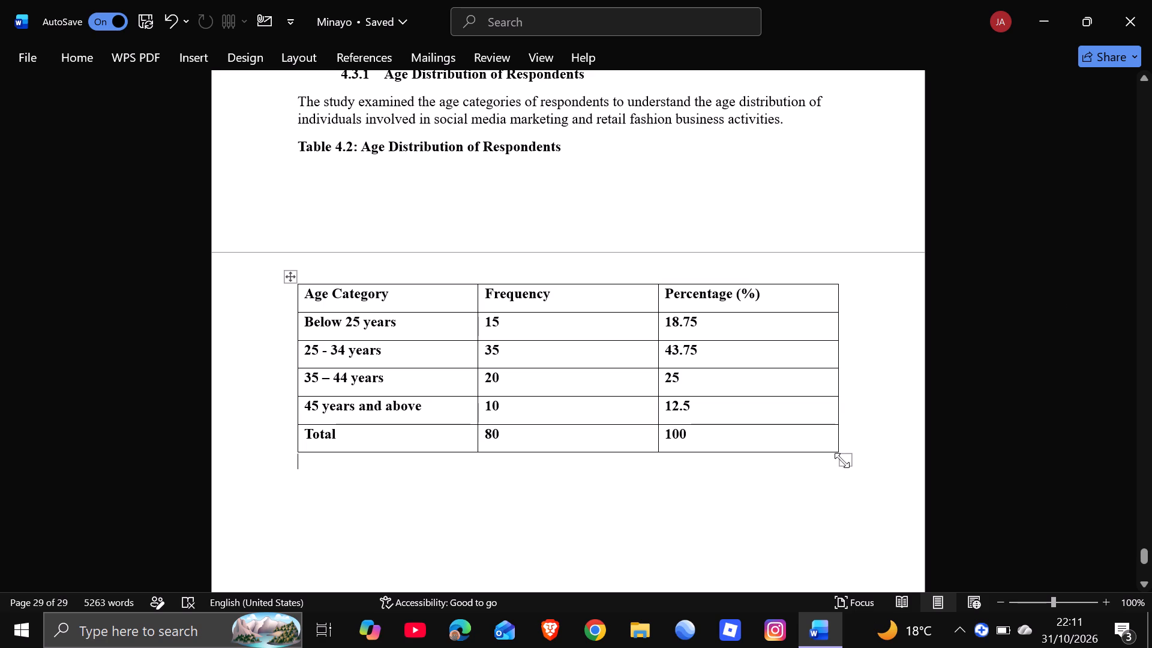
Shrink the age distribution table's overall width to just past the end of the original Percentage (%) heading.
{"action": "left_click_drag", "start_coordinate": [842, 460], "coordinate": [818, 449]}
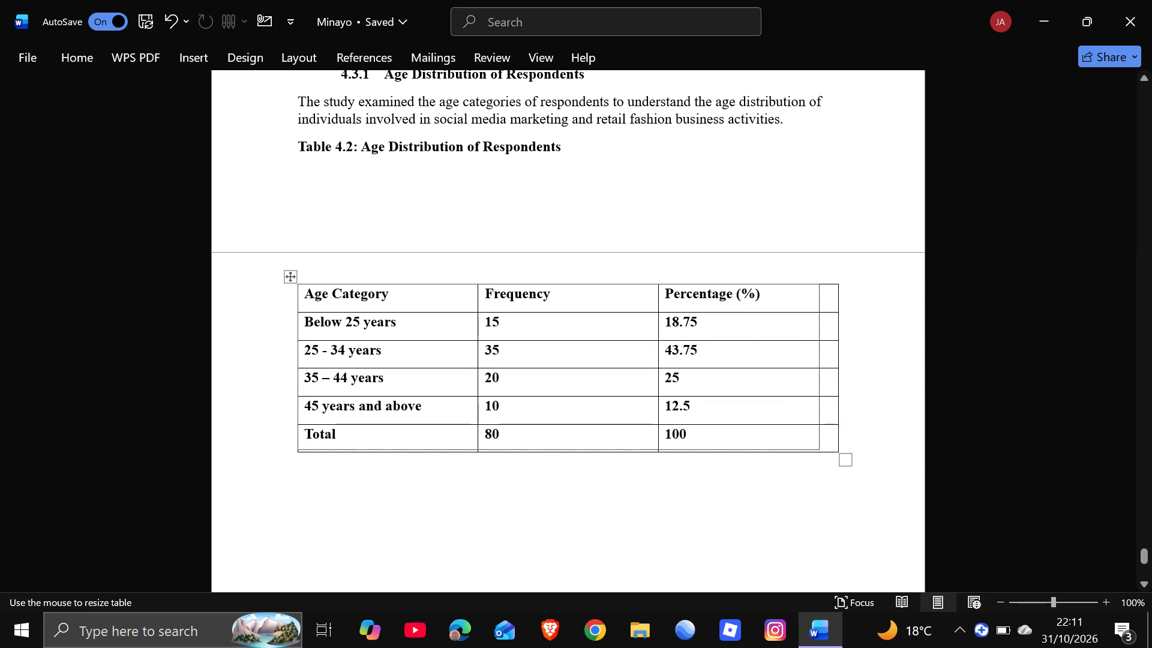
{"action": "left_click_drag", "start_coordinate": [818, 449], "coordinate": [820, 421]}
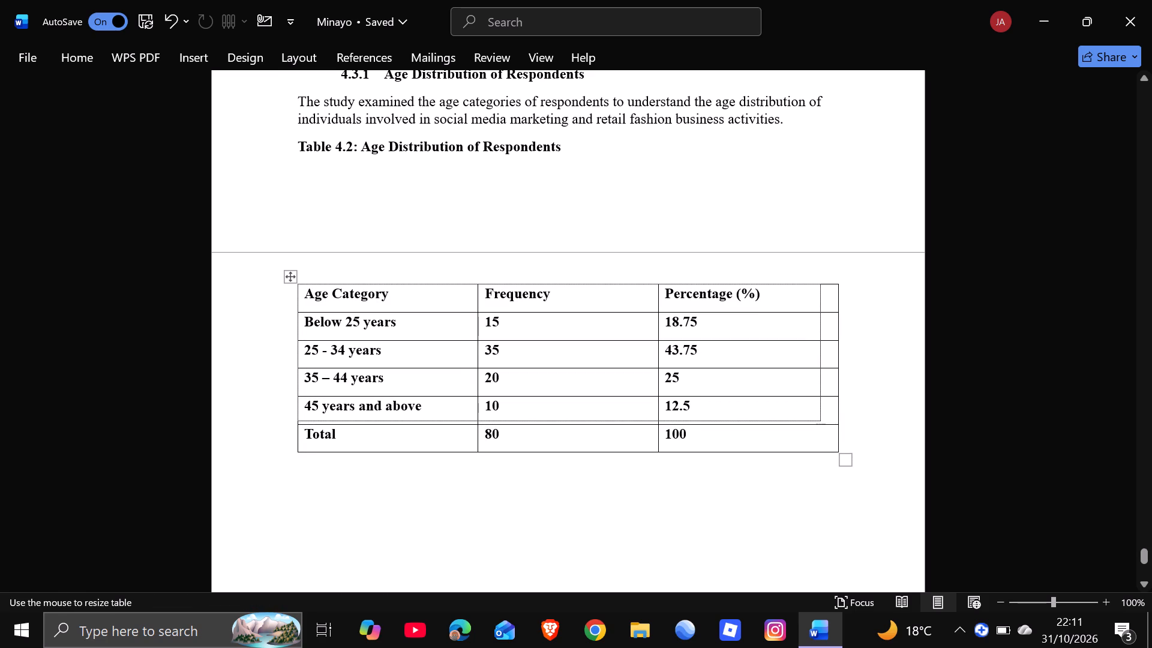
{"action": "left_click_drag", "start_coordinate": [820, 421], "coordinate": [759, 425]}
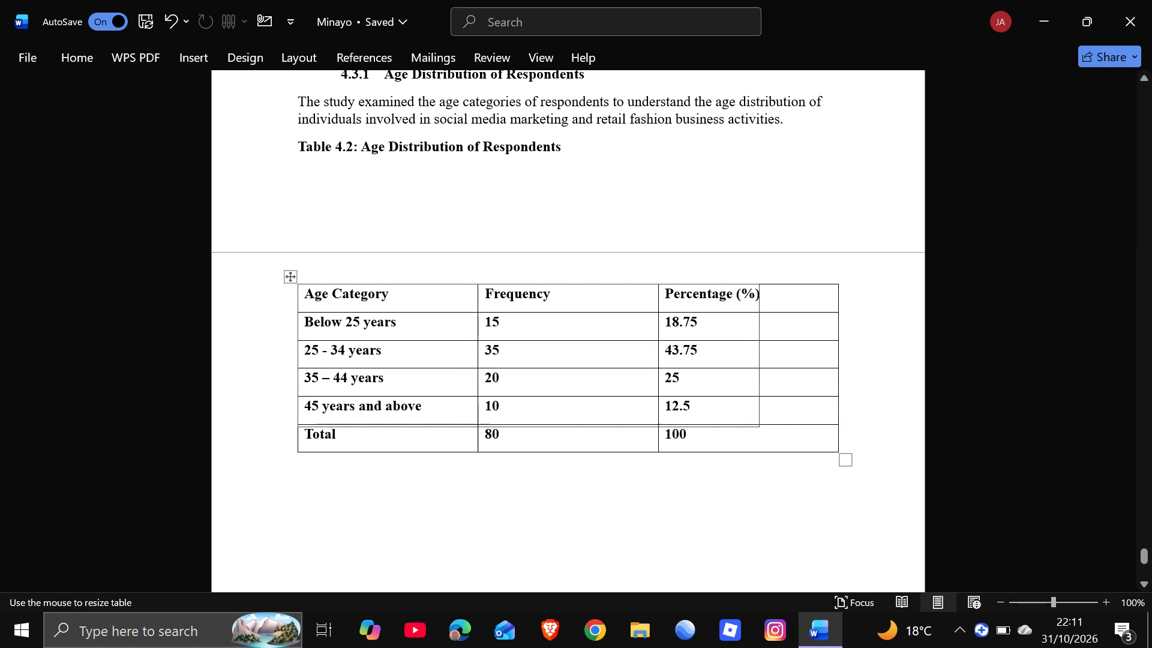
{"action": "left_click_drag", "start_coordinate": [759, 425], "coordinate": [746, 413]}
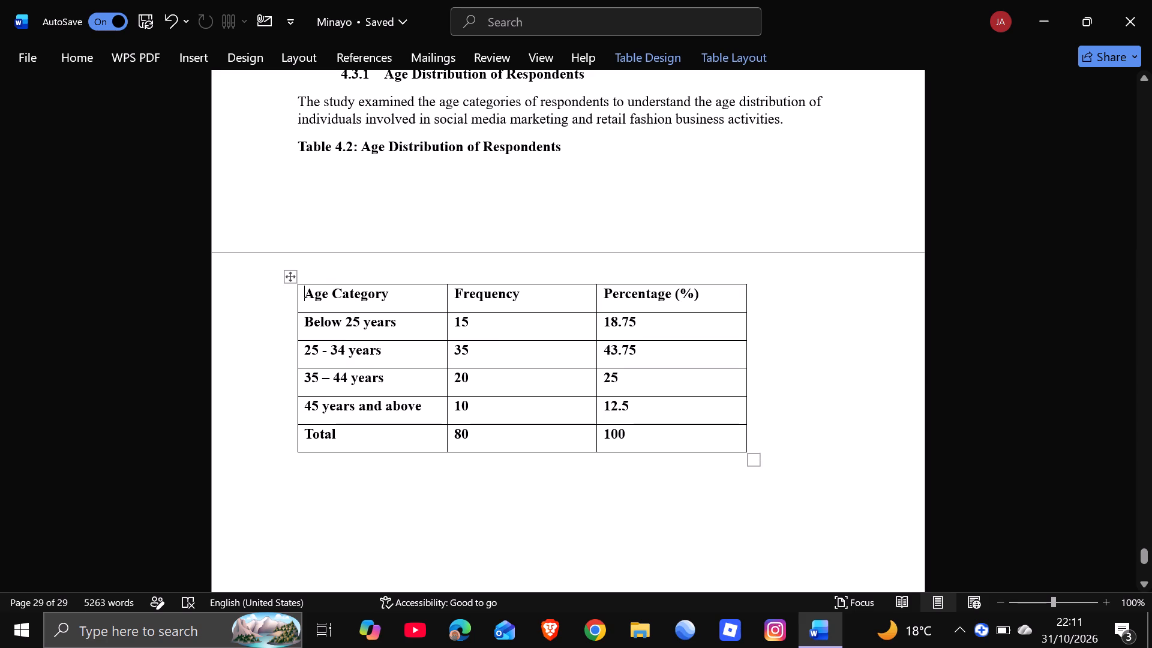
{"action": "left_click_drag", "start_coordinate": [763, 454], "coordinate": [757, 434]}
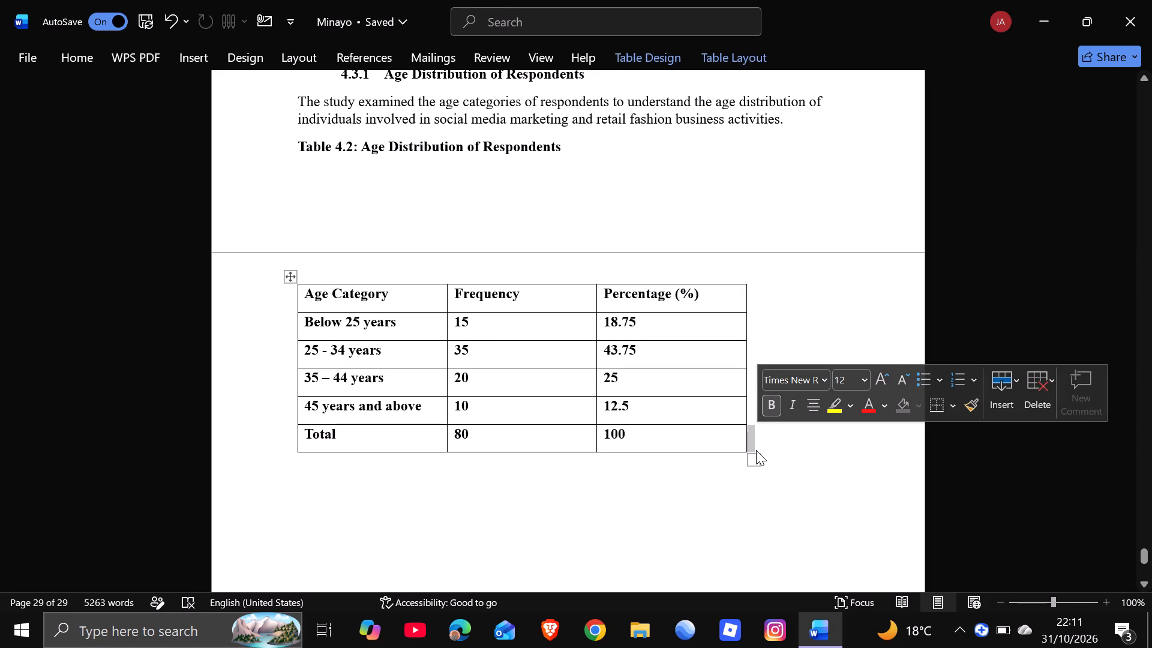
{"action": "left_click_drag", "start_coordinate": [748, 453], "coordinate": [748, 421]}
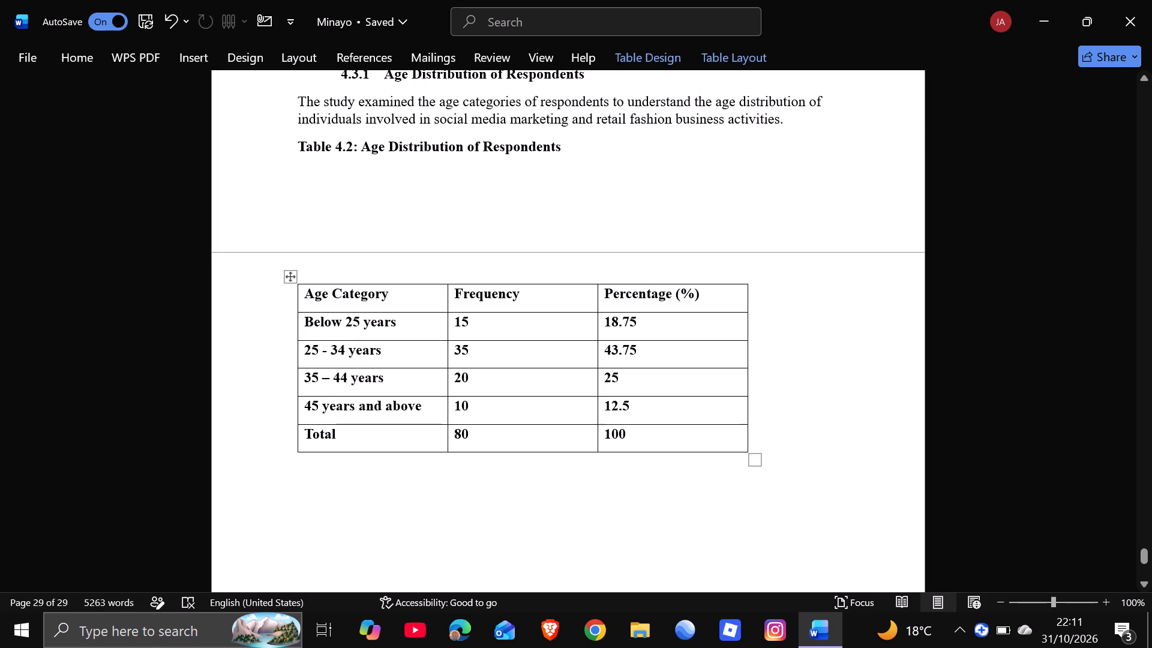
Remove bold from all rows below the header row of the age distribution table, from Below 25 years to Total.
{"action": "left_click_drag", "start_coordinate": [671, 437], "coordinate": [670, 437]}
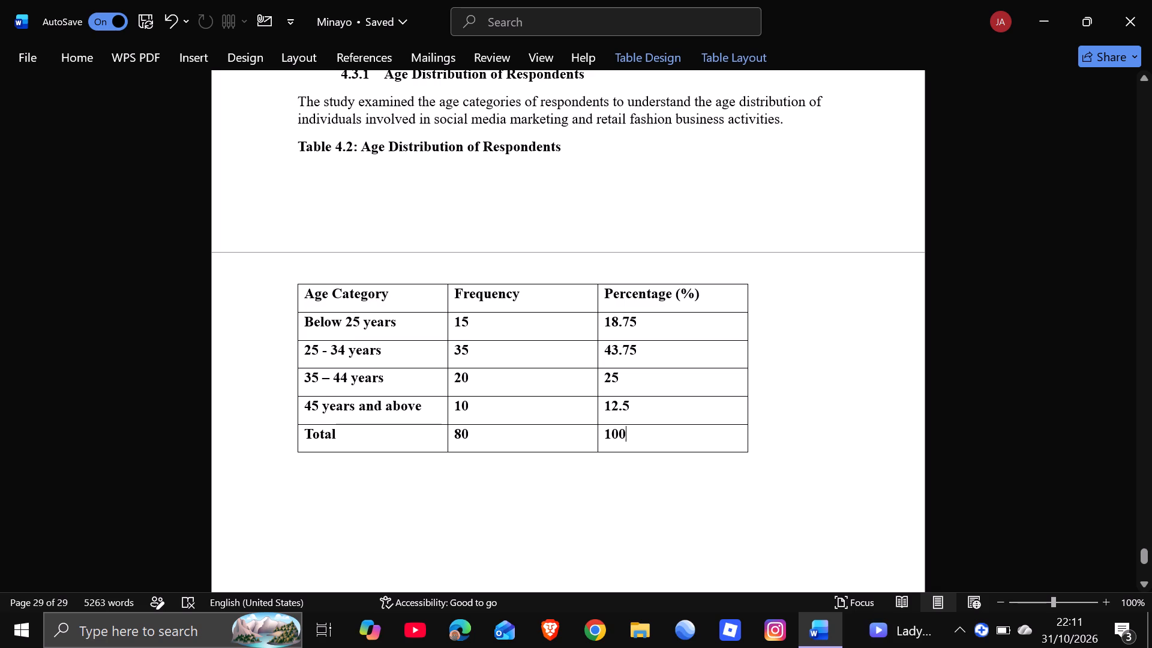
{"action": "left_click_drag", "start_coordinate": [670, 437], "coordinate": [403, 409]}
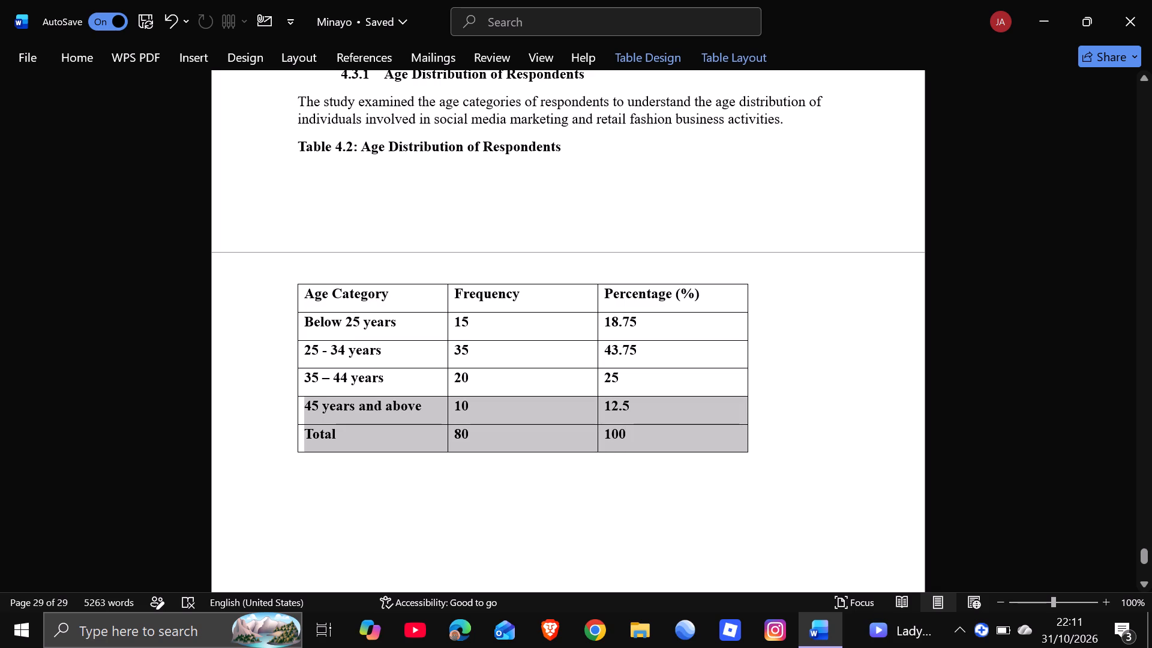
{"action": "left_click_drag", "start_coordinate": [403, 409], "coordinate": [308, 338]}
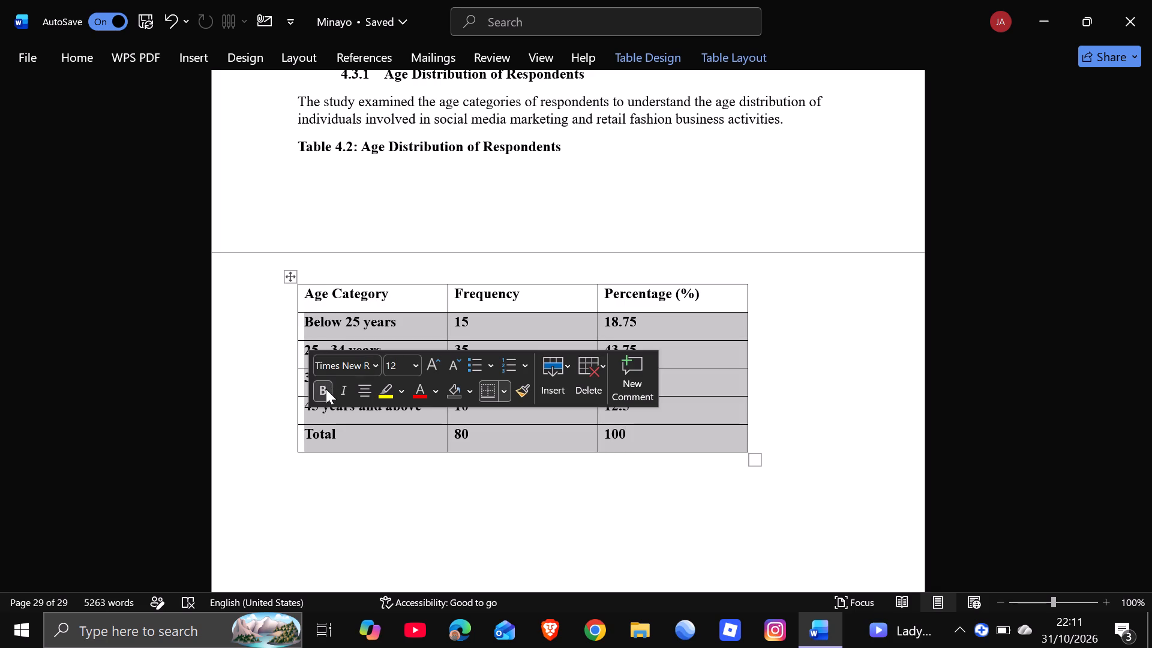
{"action": "left_click", "coordinate": [326, 389]}
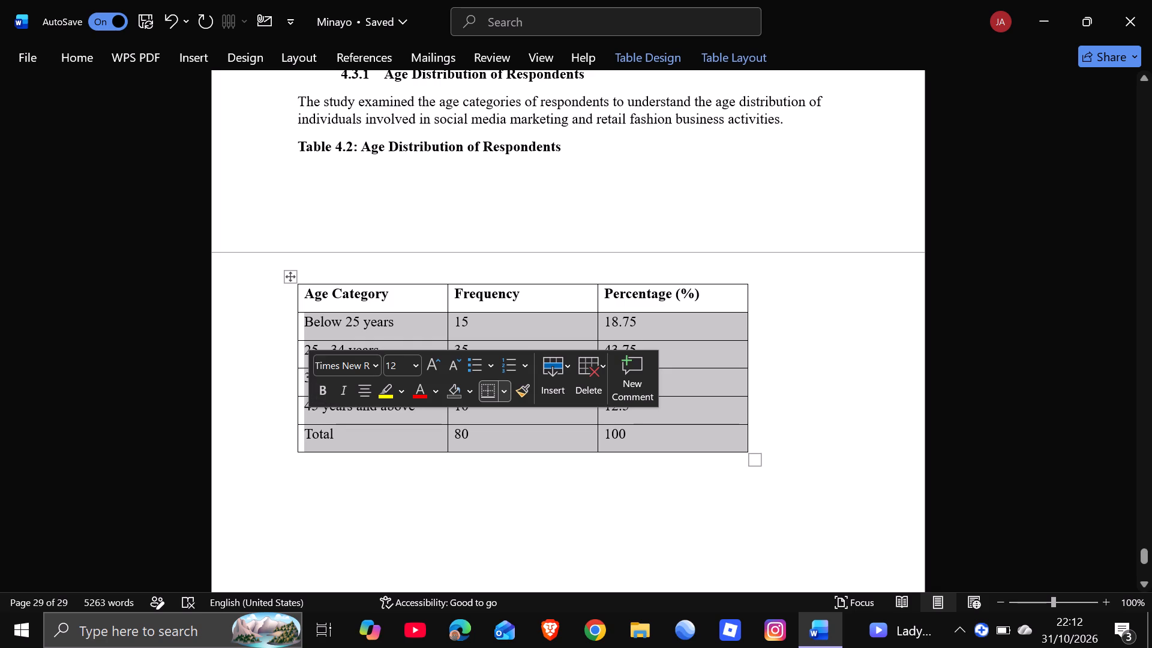
{"action": "left_click", "coordinate": [459, 467]}
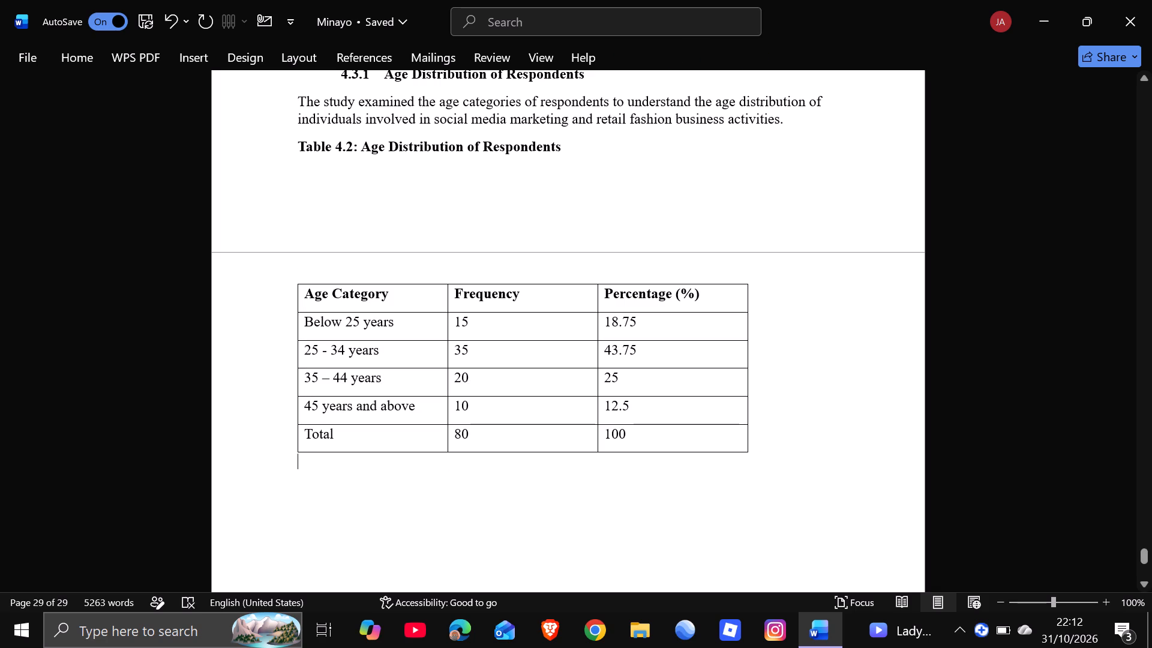
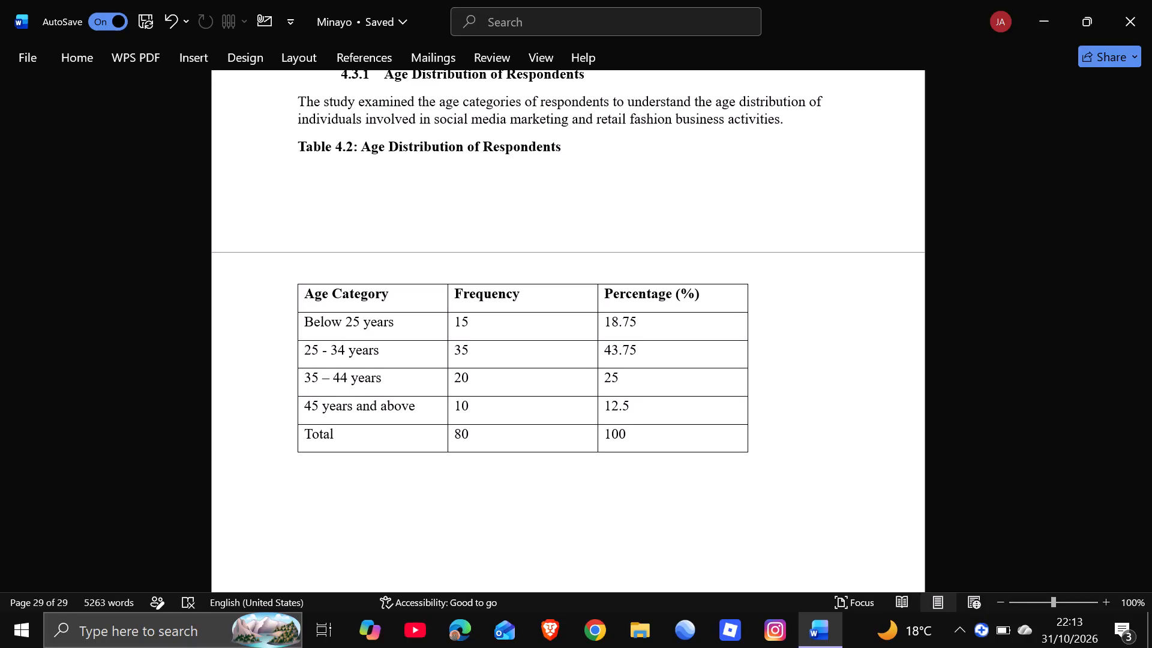
Add the bold heading "Interpretation" beneath the age distribution table and start a new line below it.
{"action": "key", "text": "i"}
{"action": "type", "text": "nt"}
{"action": "key", "text": "e"}
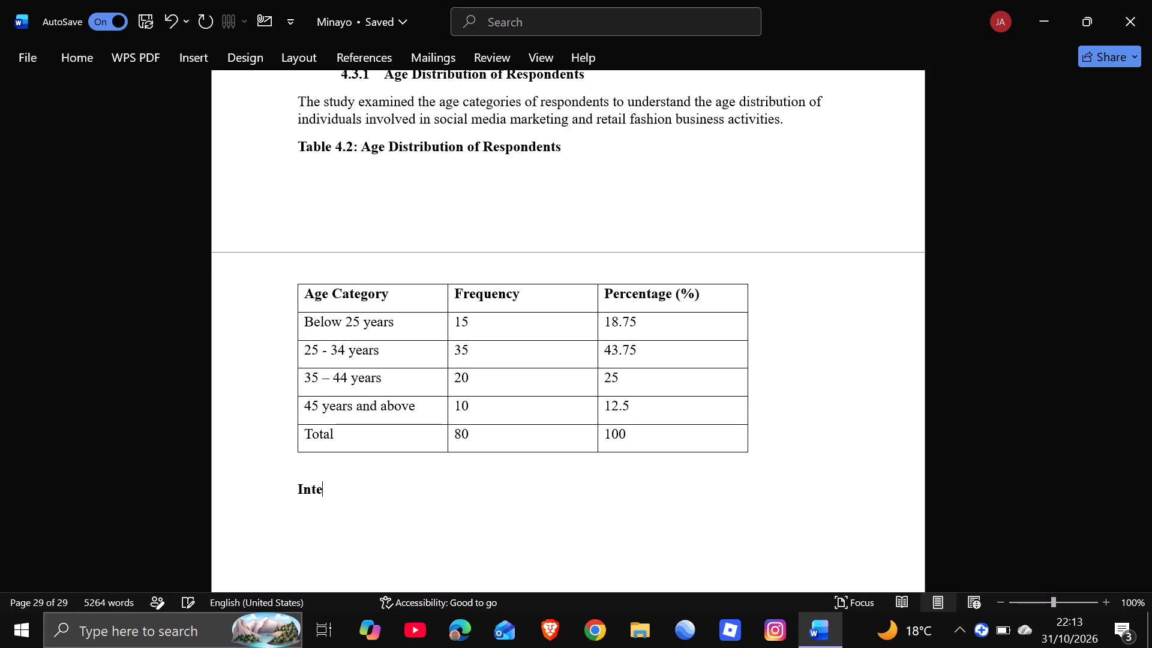
{"action": "key", "text": "r"}
{"action": "type", "text": "pret"}
{"action": "type", "text": "atio"}
{"action": "key", "text": "n"}
{"action": "key", "text": "Return"}
Begin the interpretation paragraph under the heading in non-bold text with "The findings show that 43.75%".
{"action": "left_click", "coordinate": [62, 53]}
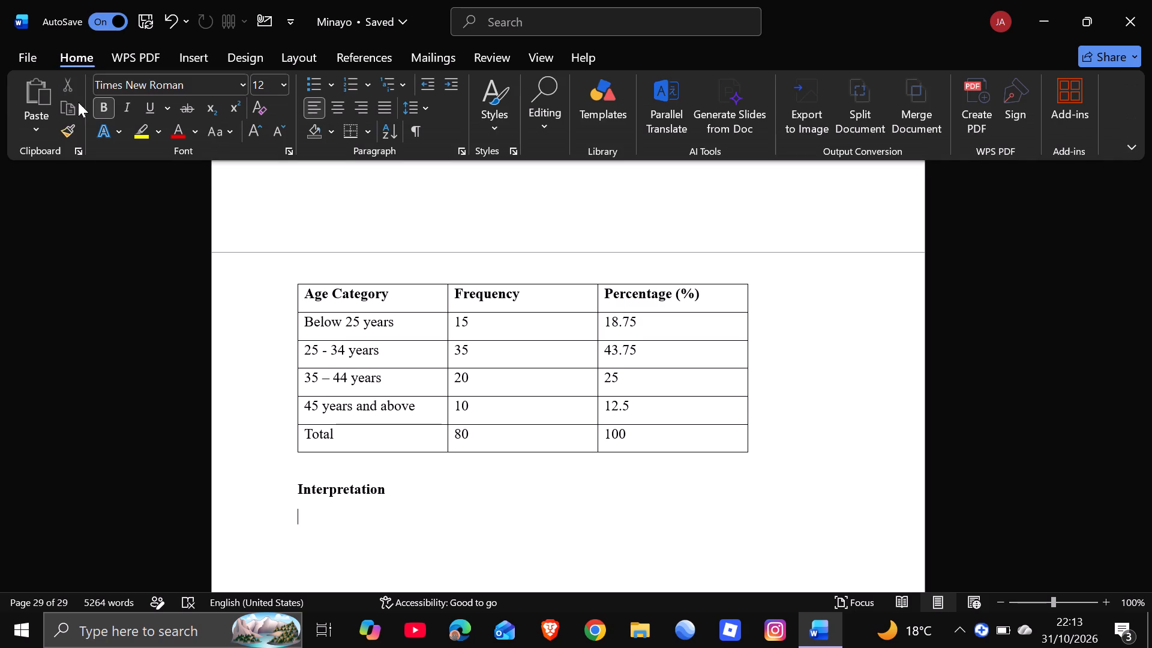
{"action": "left_click", "coordinate": [98, 104]}
{"action": "left_click", "coordinate": [302, 511]}
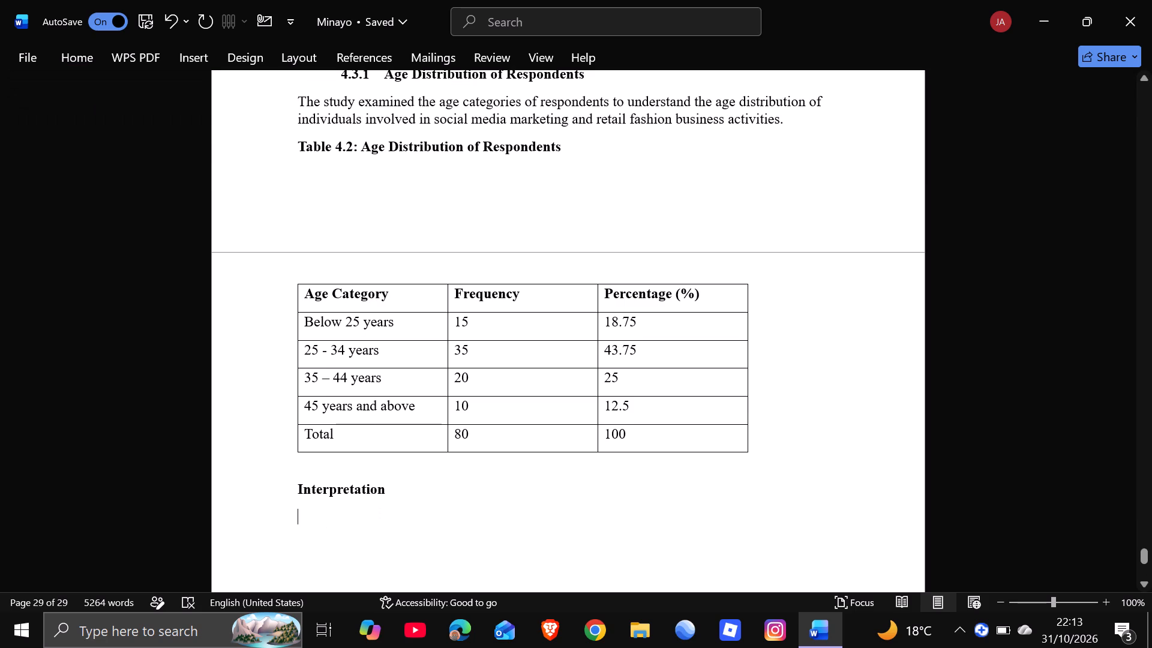
{"action": "key", "text": "t"}
{"action": "type", "text": "he findings"}
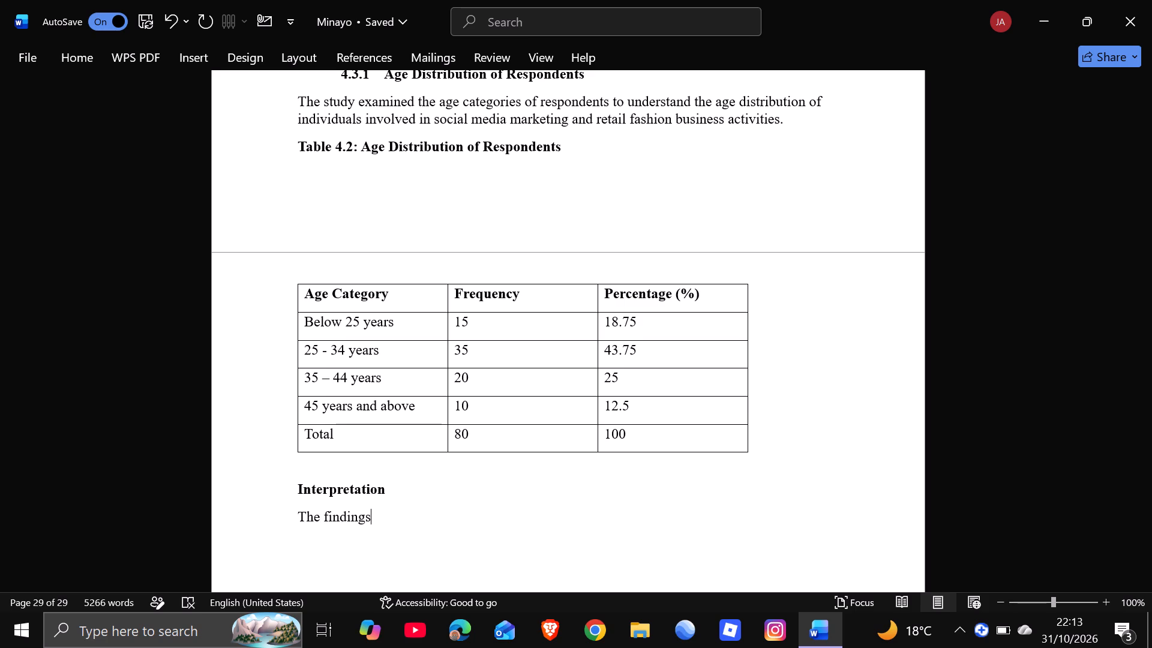
{"action": "key", "text": "space"}
{"action": "type", "text": "sh"}
{"action": "type", "text": "ow"}
{"action": "key", "text": "space"}
{"action": "type", "text": "that"}
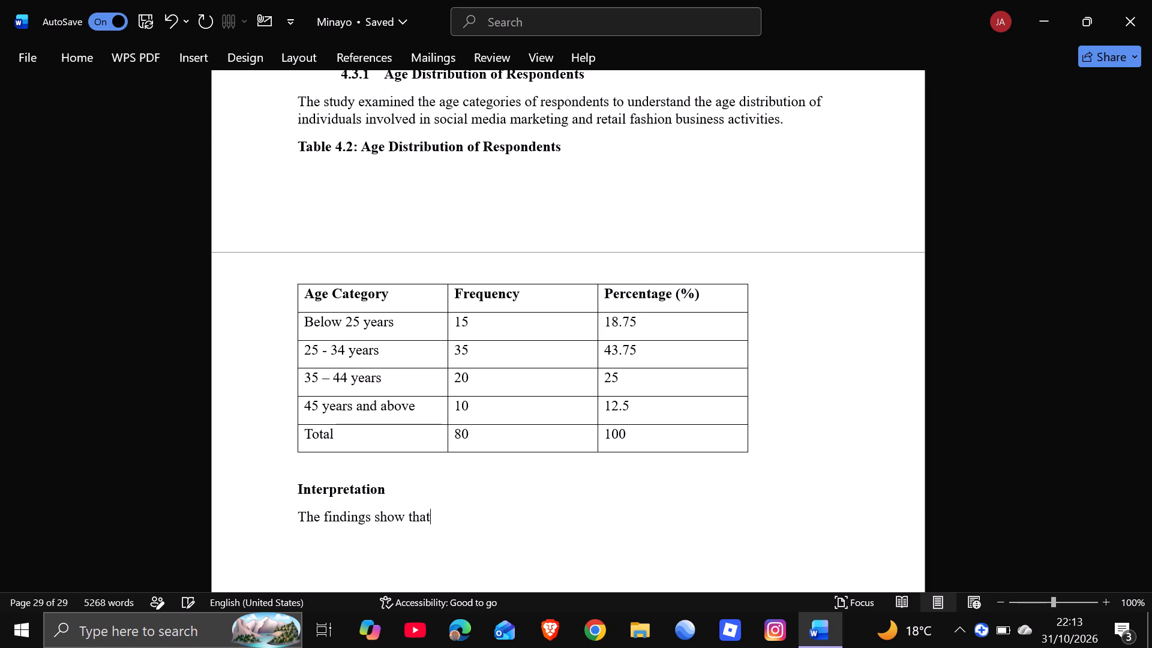
{"action": "key", "text": "space"}
{"action": "type", "text": "43"}
{"action": "key", "text": "period"}
{"action": "type", "text": "75"}
{"action": "key", "text": "BackSpace"}
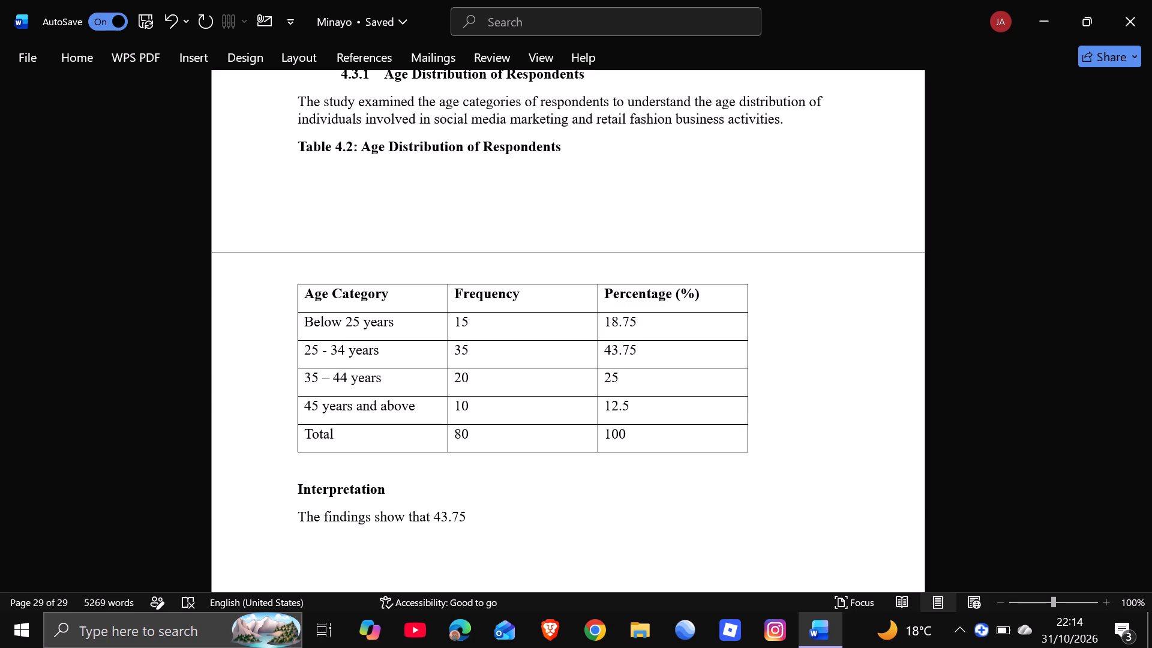
{"action": "key", "text": "shift+percent"}
{"action": "key", "text": "space"}
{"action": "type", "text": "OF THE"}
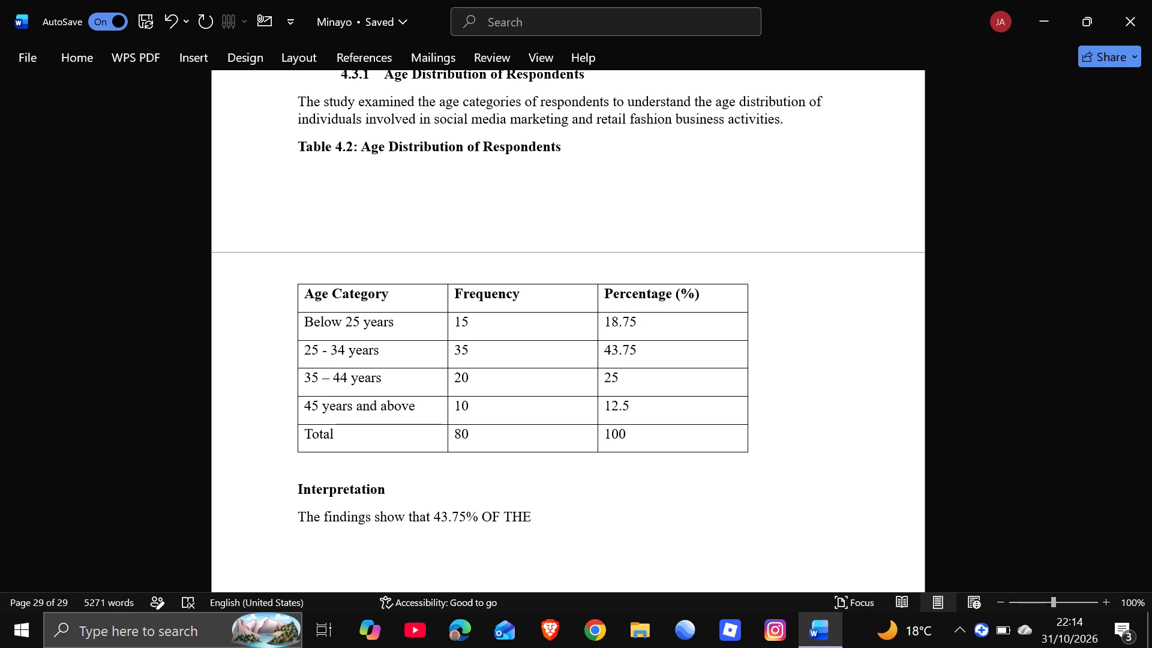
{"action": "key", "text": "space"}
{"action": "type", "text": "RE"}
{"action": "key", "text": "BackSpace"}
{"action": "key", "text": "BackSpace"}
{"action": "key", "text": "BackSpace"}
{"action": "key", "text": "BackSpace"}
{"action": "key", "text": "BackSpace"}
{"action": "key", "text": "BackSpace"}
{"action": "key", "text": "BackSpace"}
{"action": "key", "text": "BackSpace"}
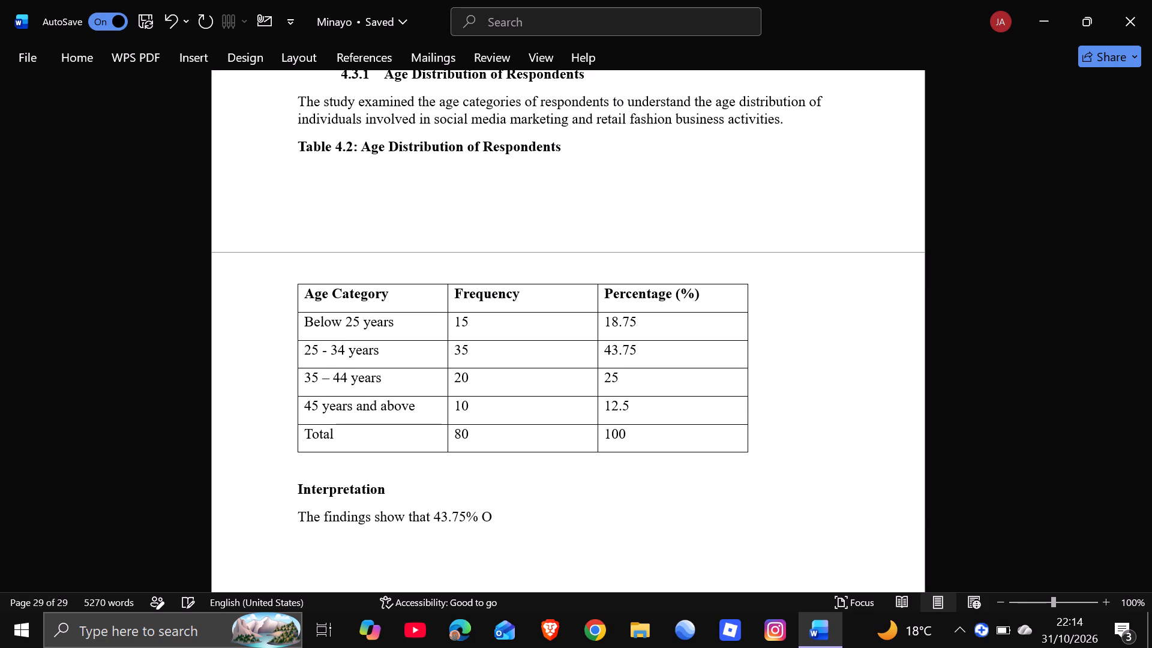
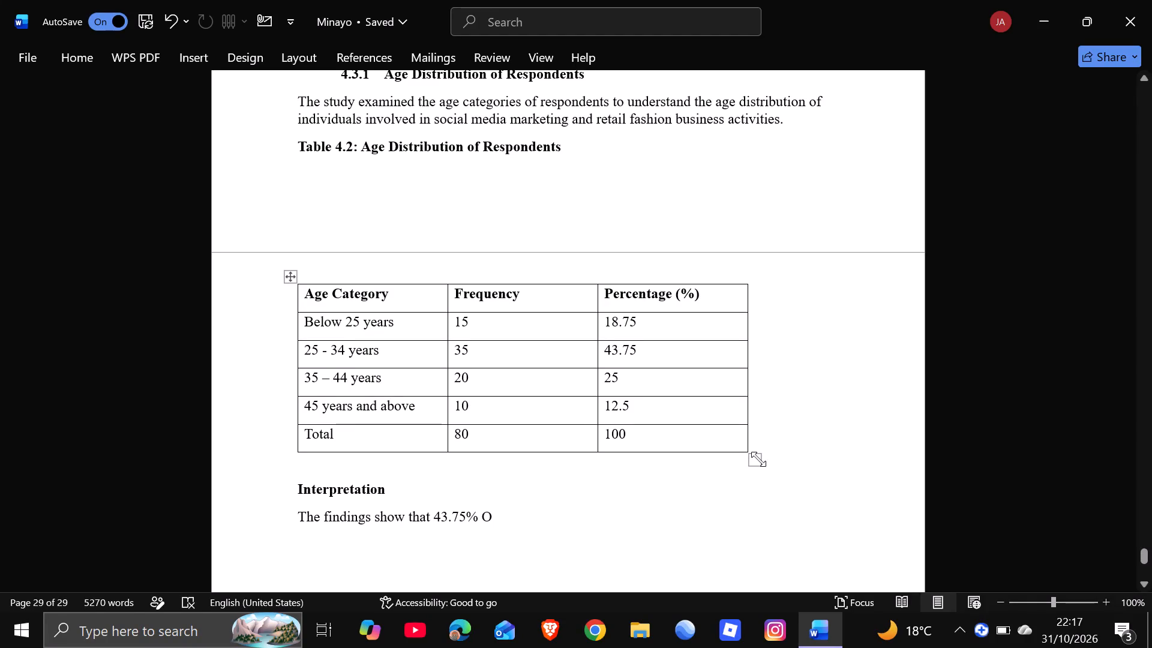
Resize the age distribution table so it is slightly wider, with its three columns widened proportionally.
{"action": "left_click_drag", "start_coordinate": [758, 459], "coordinate": [751, 431]}
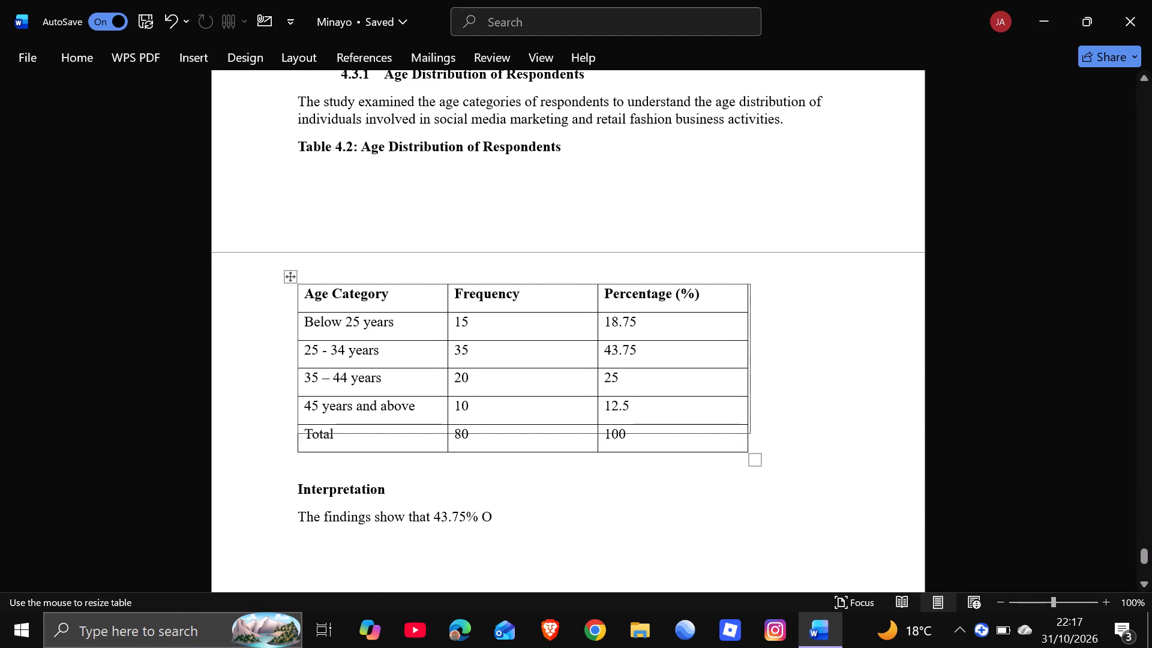
{"action": "left_click_drag", "start_coordinate": [751, 431], "coordinate": [755, 427]}
{"action": "left_click", "coordinate": [757, 426]}
{"action": "left_click_drag", "start_coordinate": [757, 407], "coordinate": [758, 400]}
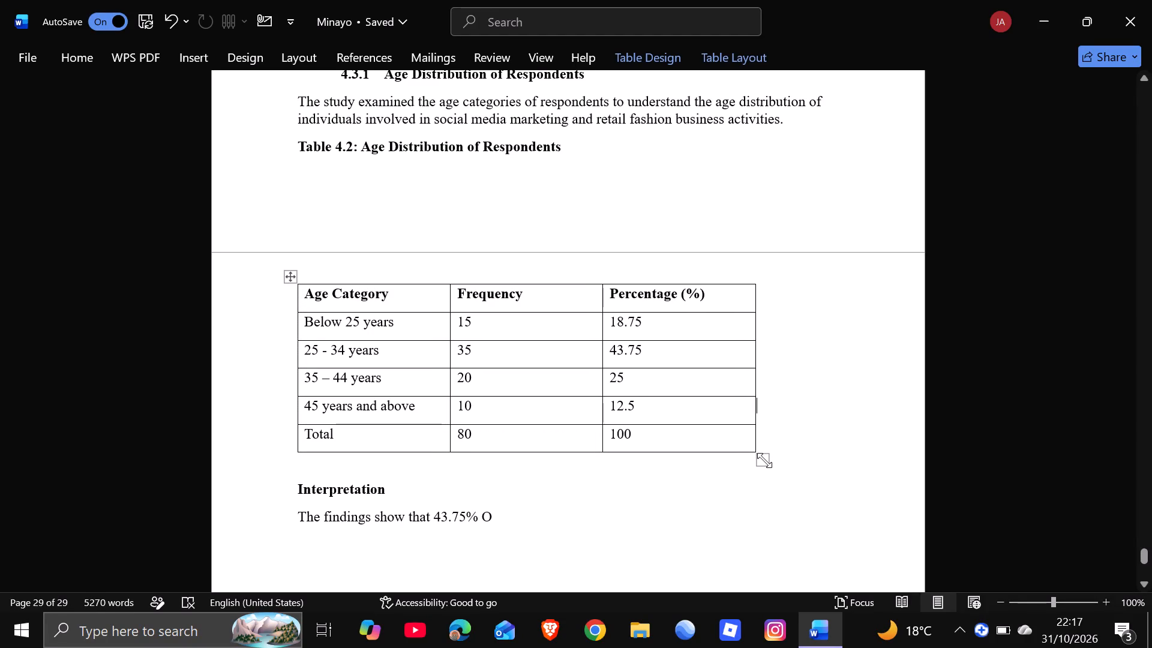
{"action": "left_click_drag", "start_coordinate": [763, 460], "coordinate": [771, 392]}
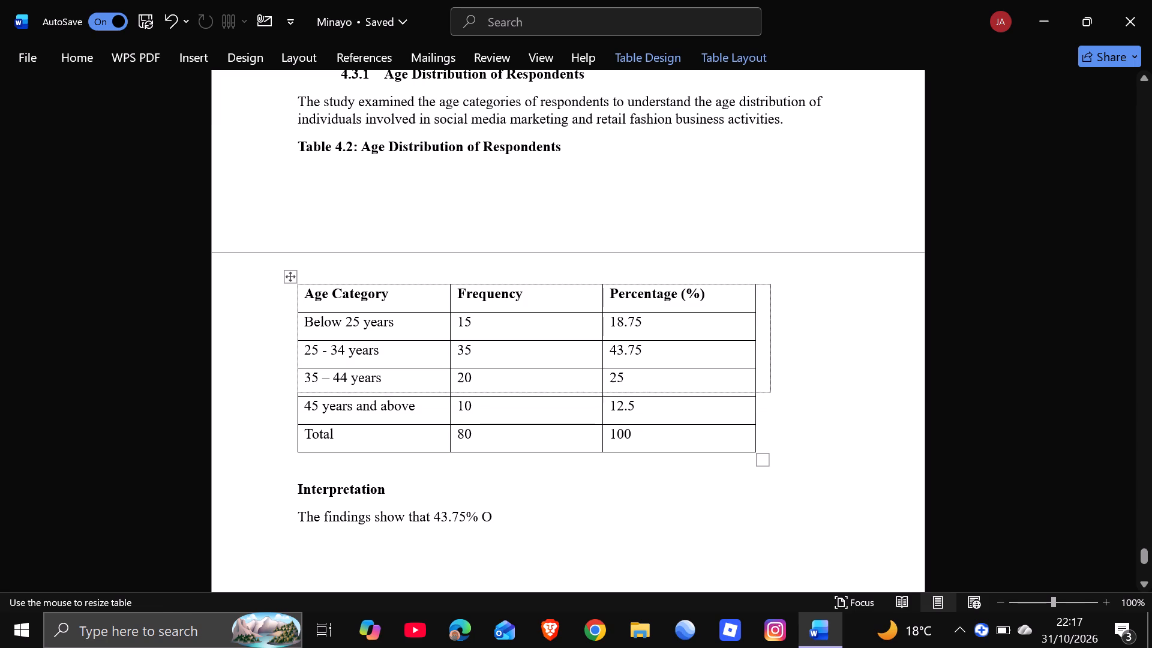
{"action": "left_click_drag", "start_coordinate": [771, 392], "coordinate": [776, 395]}
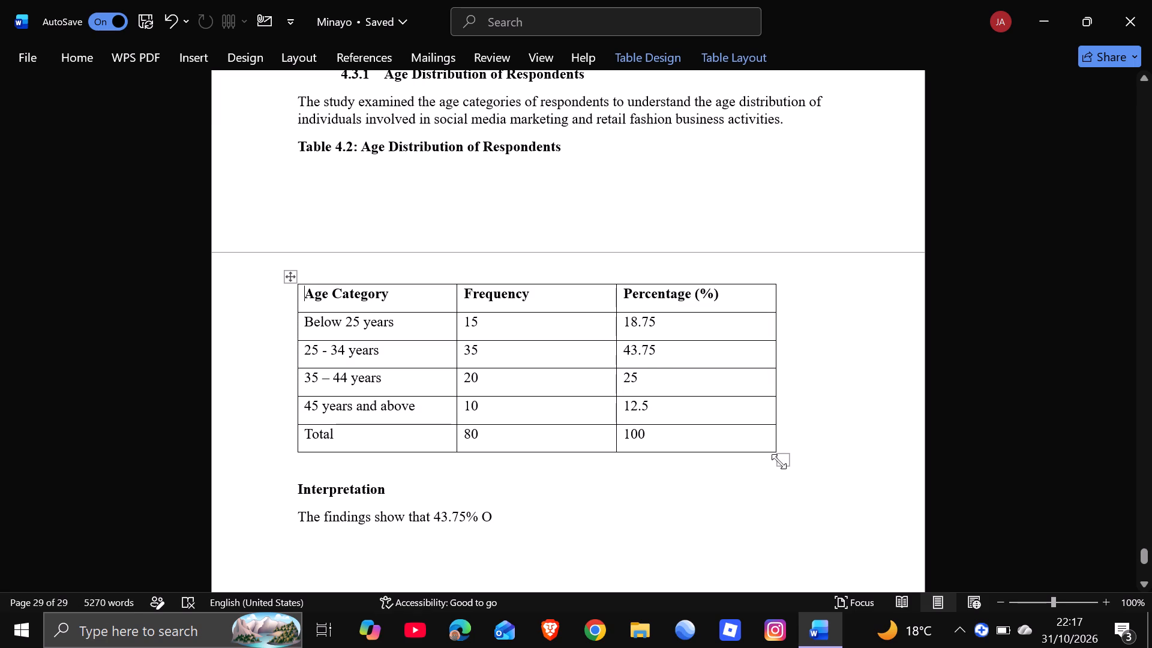
{"action": "left_click_drag", "start_coordinate": [784, 460], "coordinate": [776, 436]}
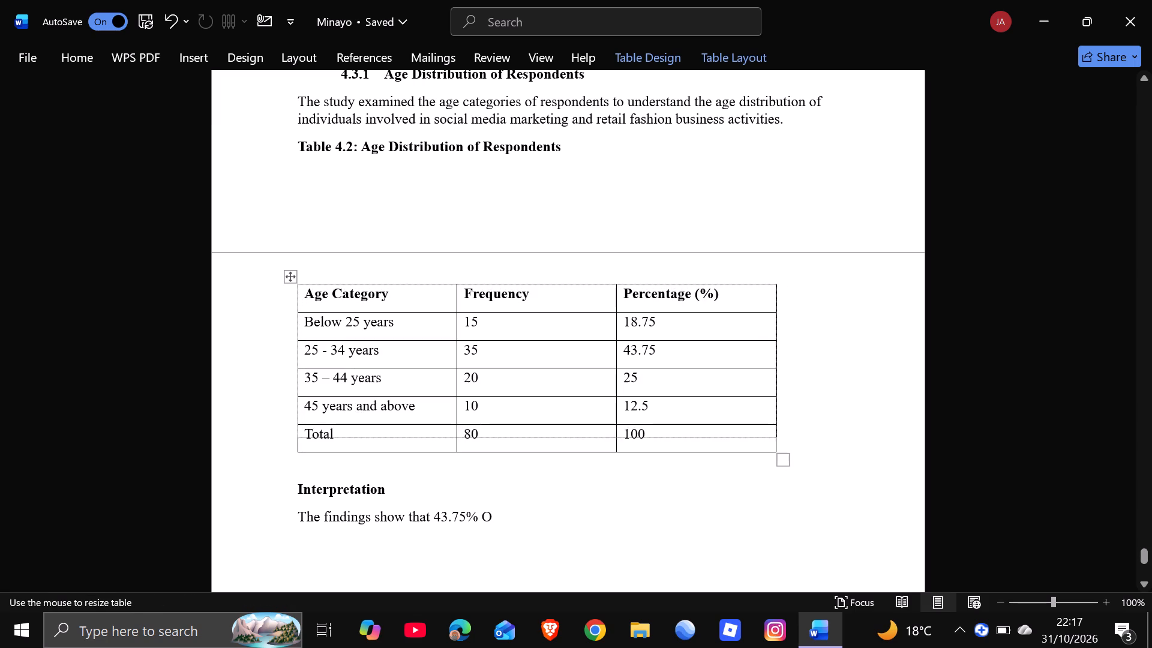
{"action": "left_click_drag", "start_coordinate": [776, 436], "coordinate": [770, 411]}
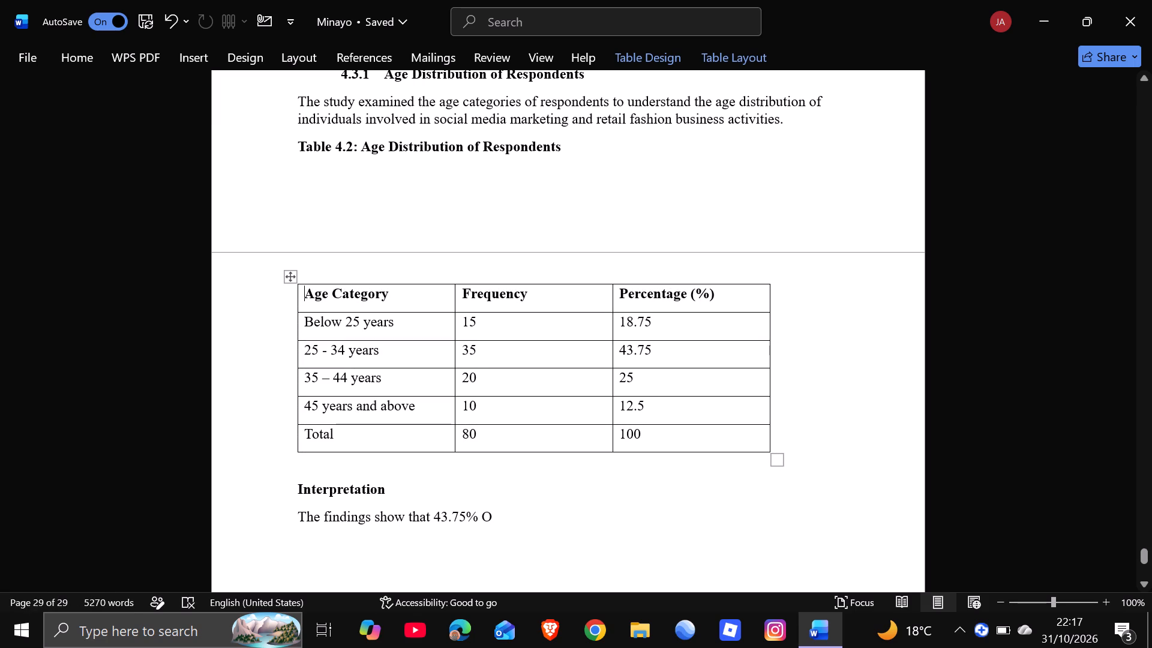
Replace the stray "O" after 43.75% in the interpretation sentence and continue it with "of the respondents were aged".
{"action": "left_click", "coordinate": [513, 514]}
{"action": "key", "text": "BackSpace"}
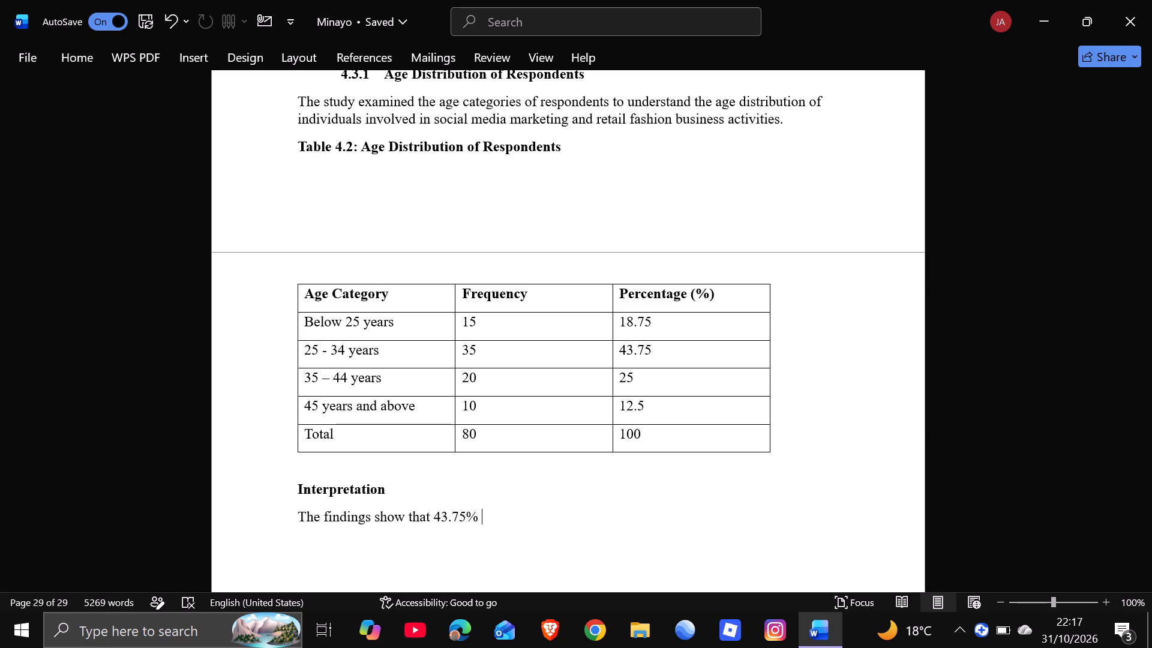
{"action": "type", "text": "OF"}
{"action": "key", "text": "space"}
{"action": "key", "text": "BackSpace"}
{"action": "key", "text": "BackSpace"}
{"action": "key", "text": "BackSpace"}
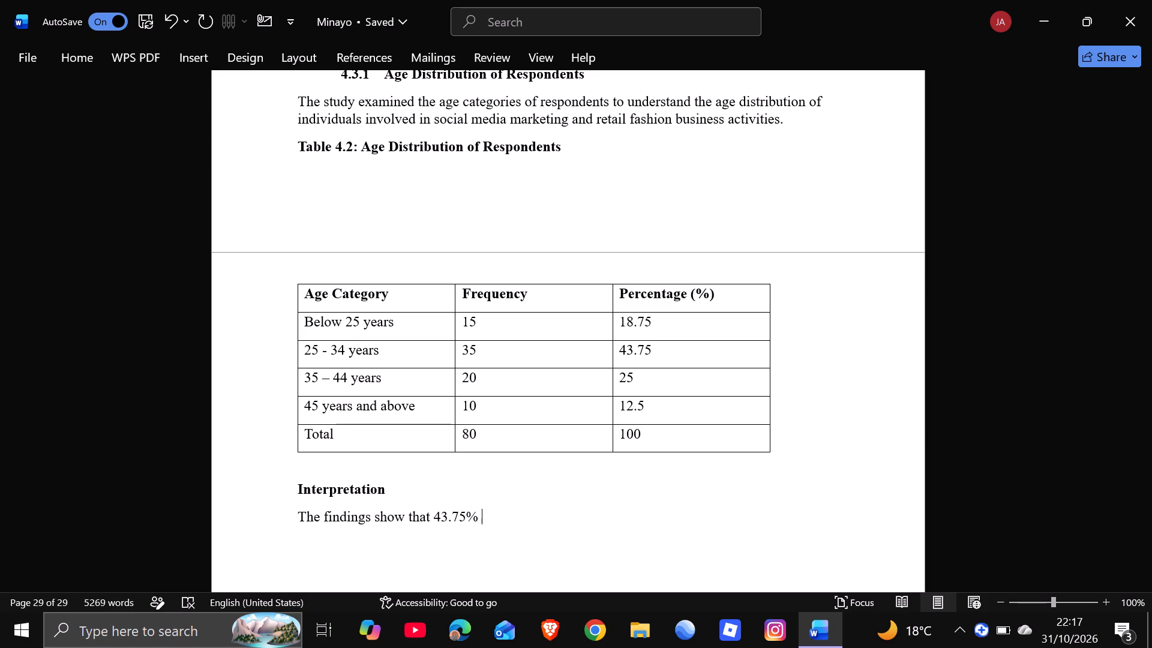
{"action": "type", "text": "of the"}
{"action": "key", "text": "space"}
{"action": "type", "text": "re"}
{"action": "type", "text": "spon"}
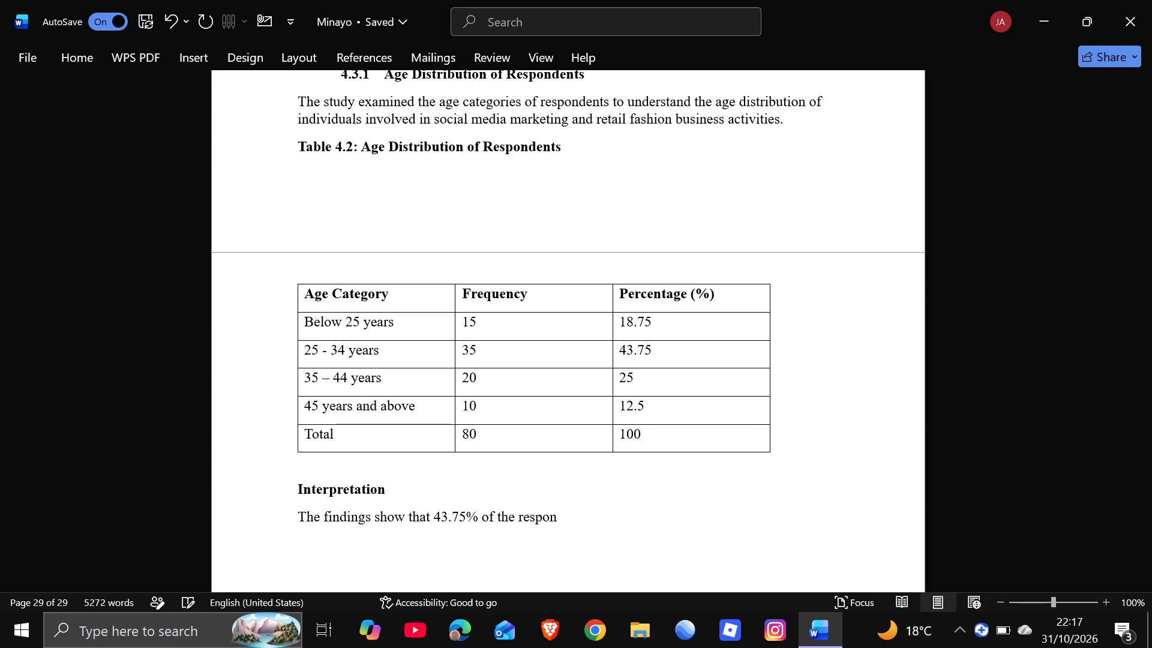
{"action": "key", "text": "d"}
{"action": "type", "text": "ent"}
{"action": "key", "text": "s"}
{"action": "key", "text": "space"}
{"action": "type", "text": "were"}
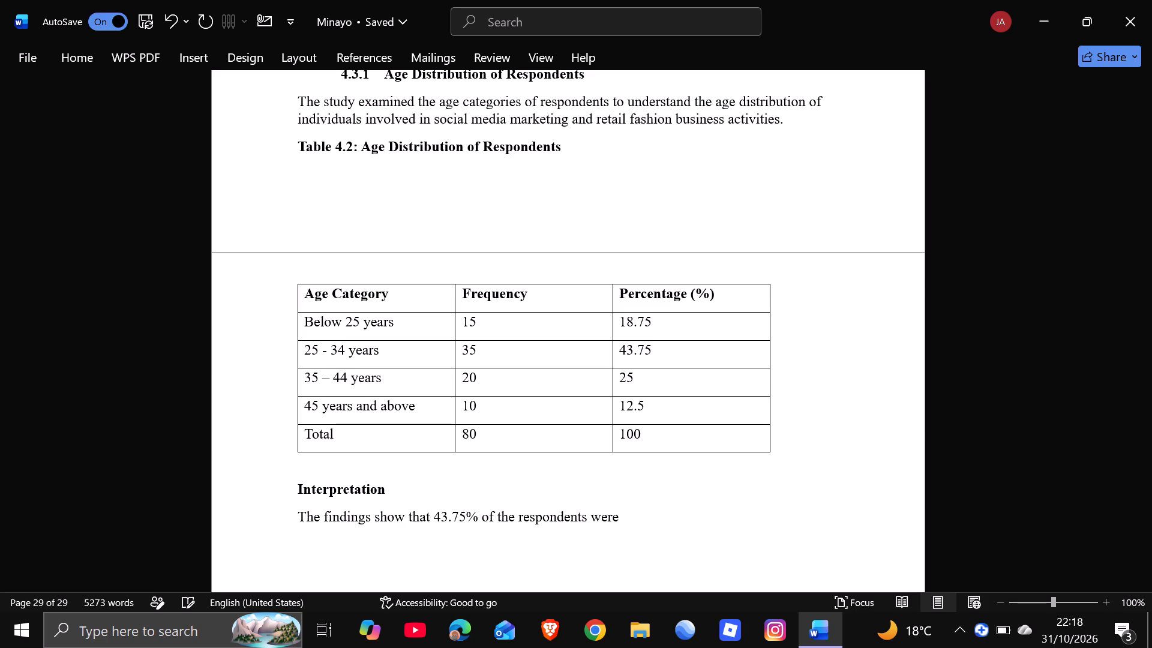
{"action": "key", "text": "space"}
{"action": "key", "text": "a"}
{"action": "key", "text": "g"}
{"action": "type", "text": "ed"}
{"action": "key", "text": "space"}
{"action": "type", "text": "bt"}
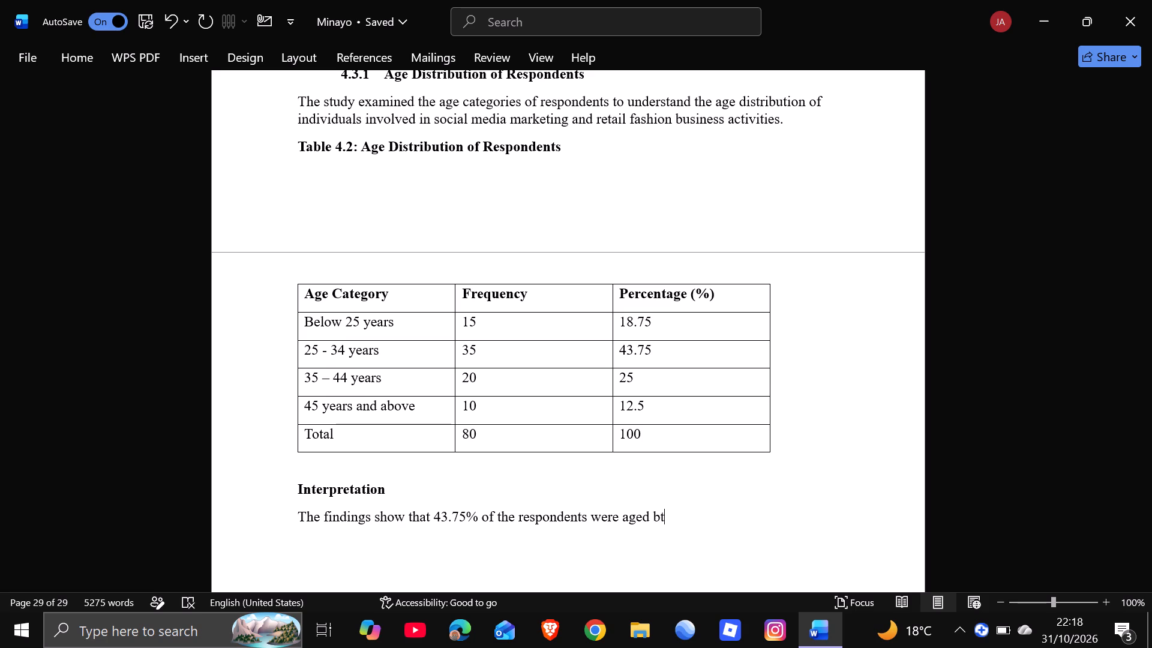
{"action": "key", "text": "BackSpace"}
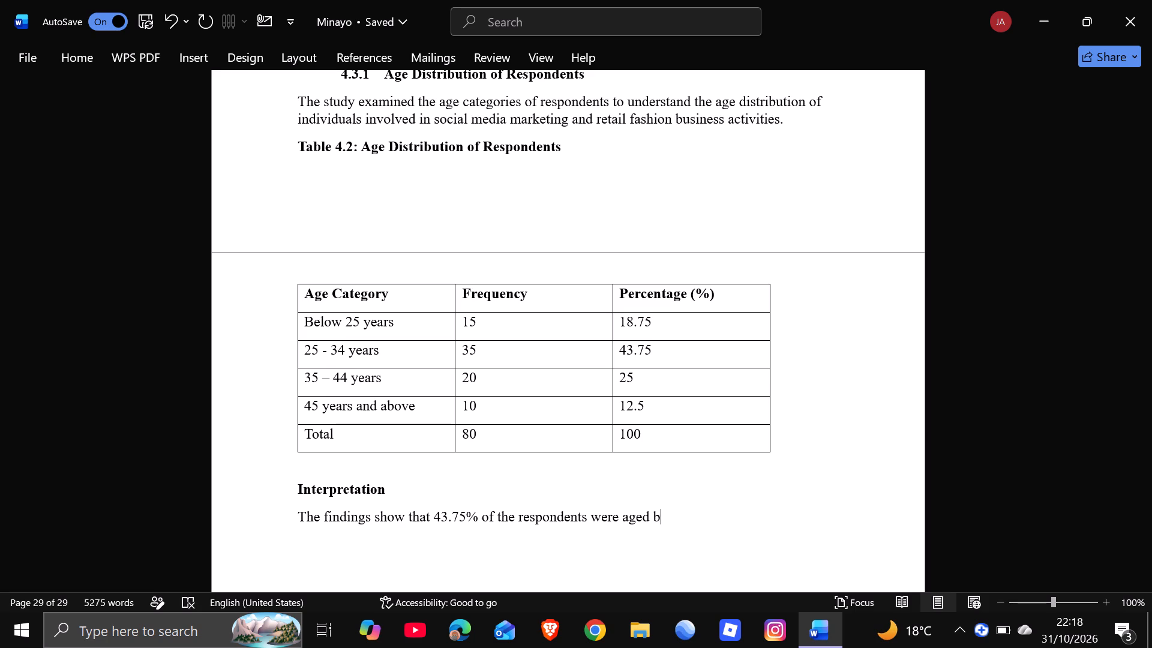
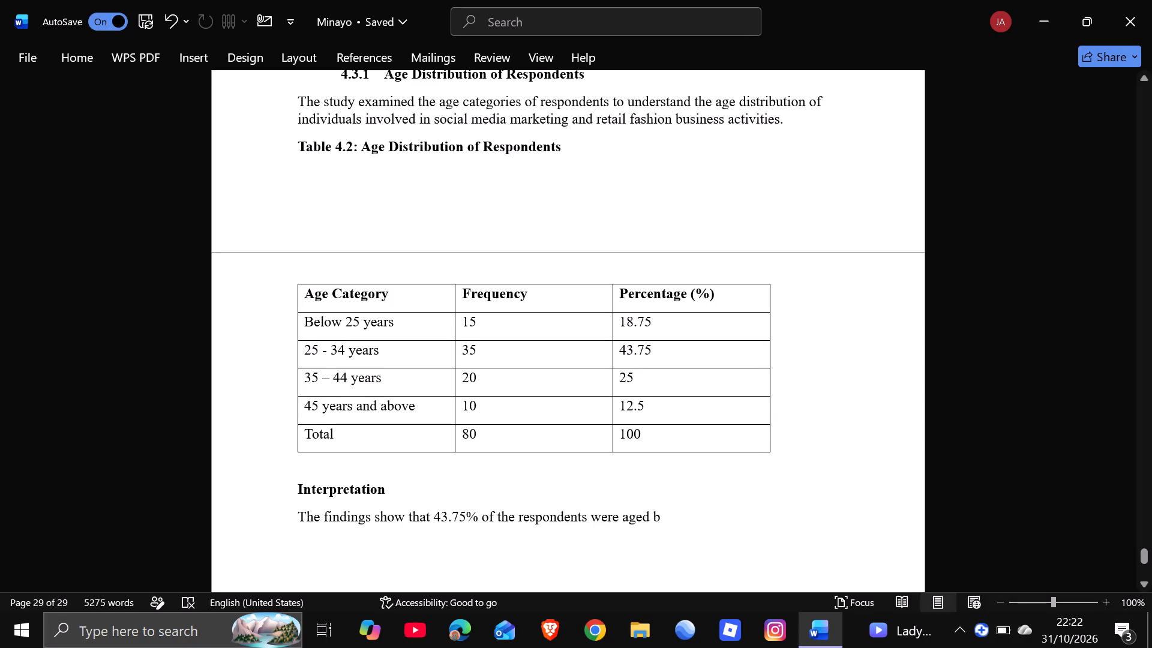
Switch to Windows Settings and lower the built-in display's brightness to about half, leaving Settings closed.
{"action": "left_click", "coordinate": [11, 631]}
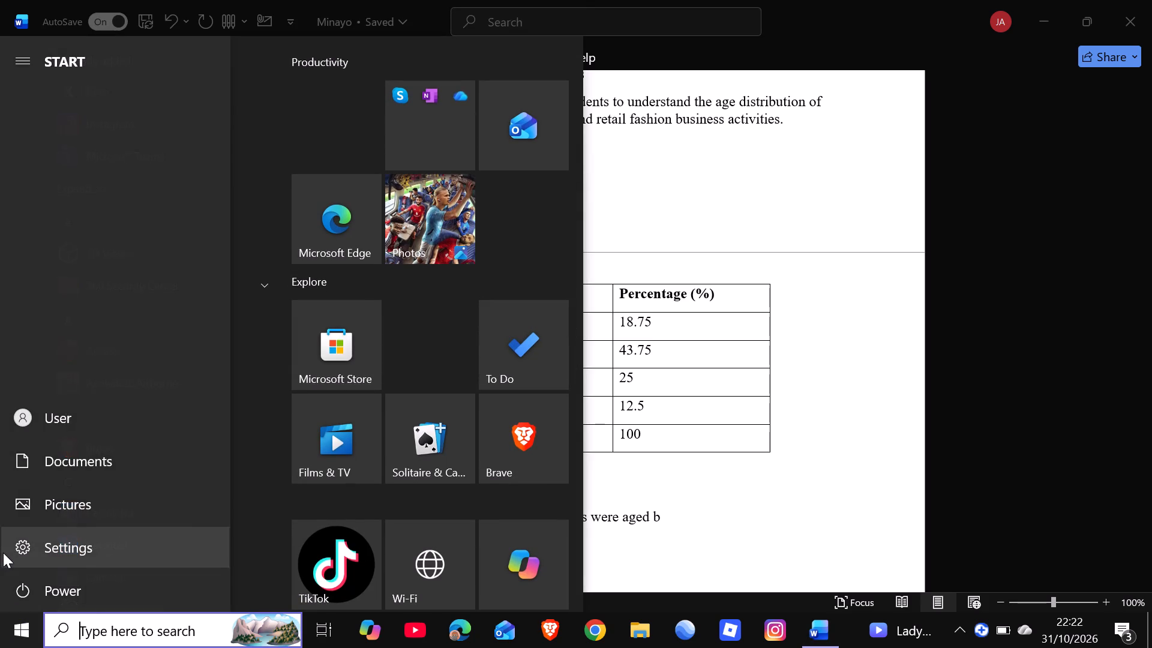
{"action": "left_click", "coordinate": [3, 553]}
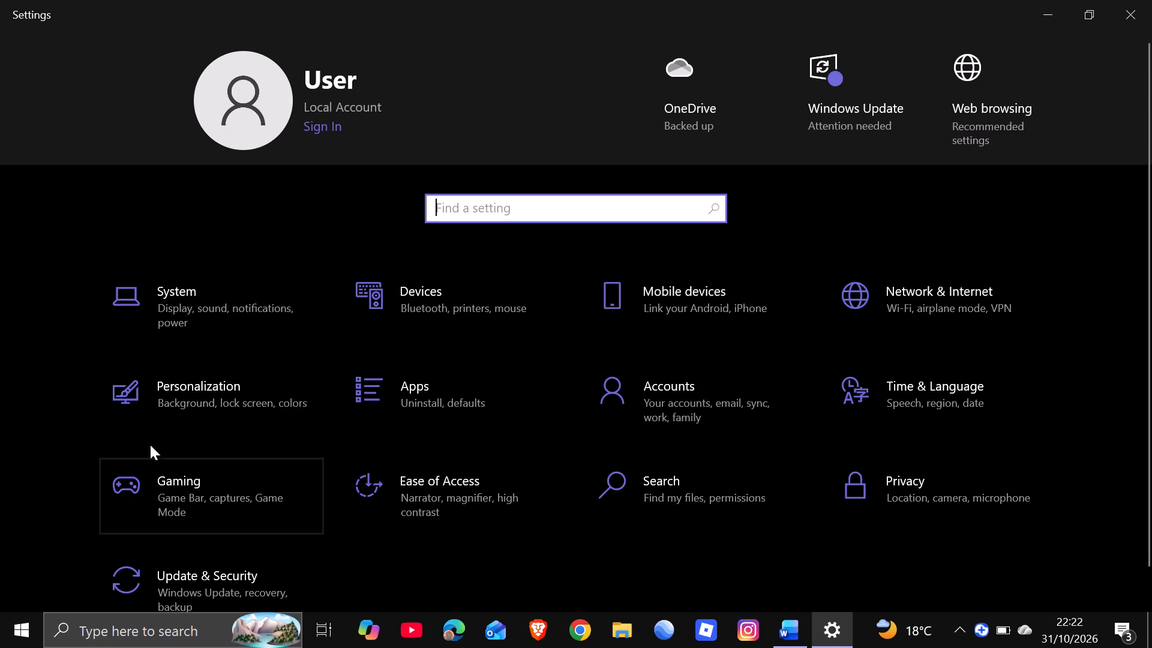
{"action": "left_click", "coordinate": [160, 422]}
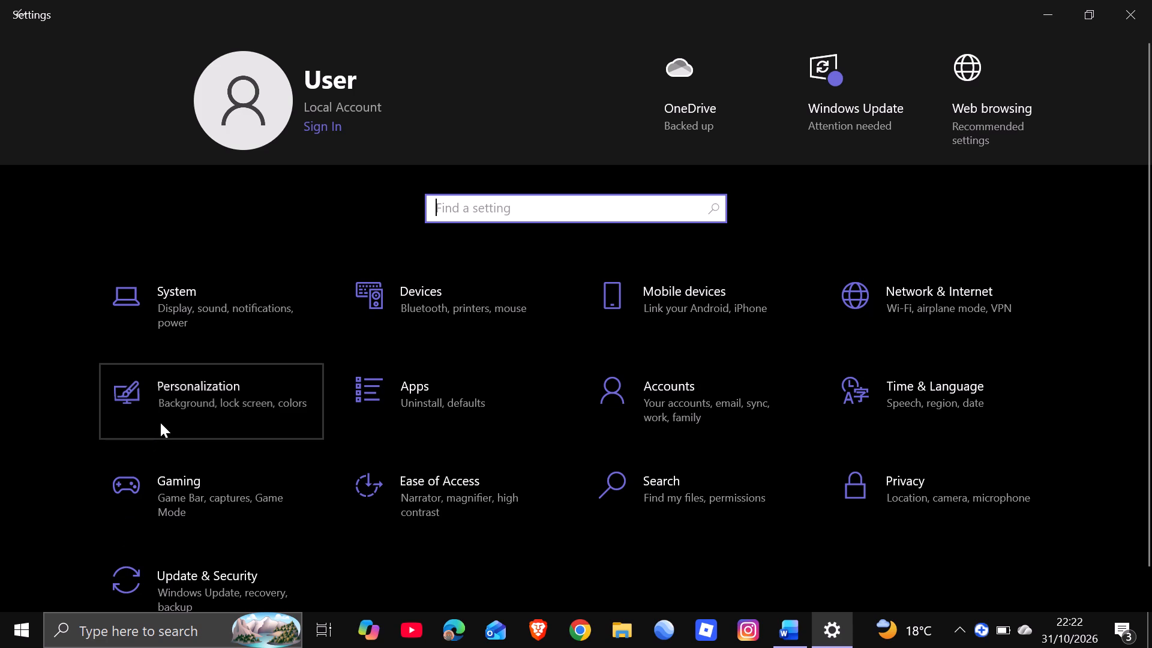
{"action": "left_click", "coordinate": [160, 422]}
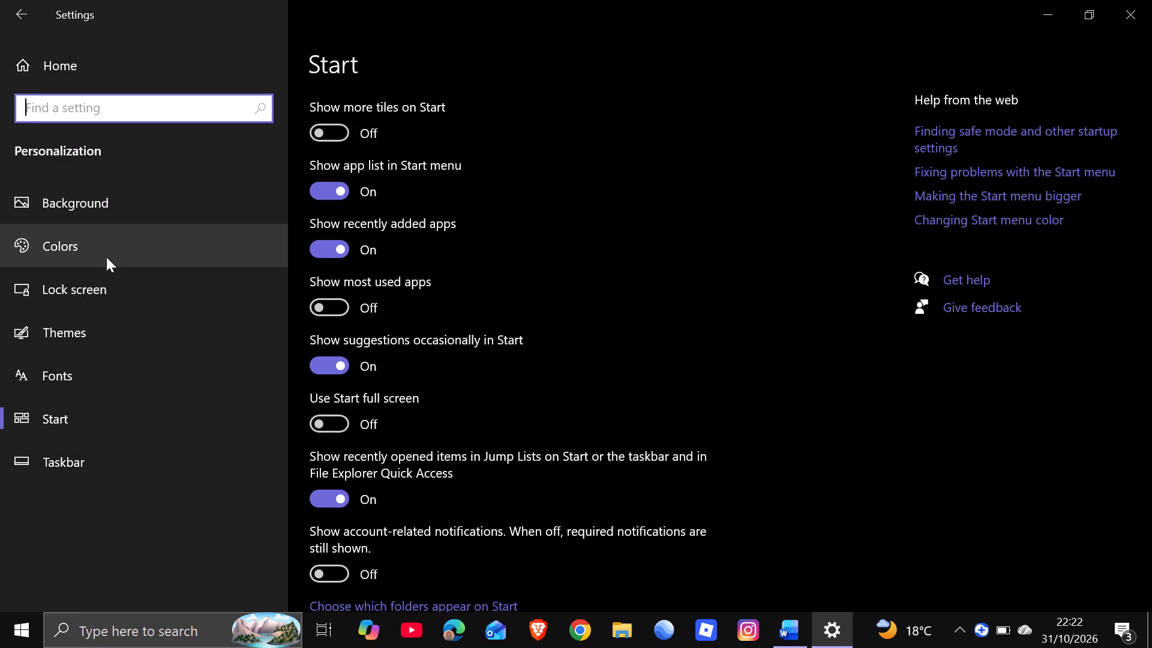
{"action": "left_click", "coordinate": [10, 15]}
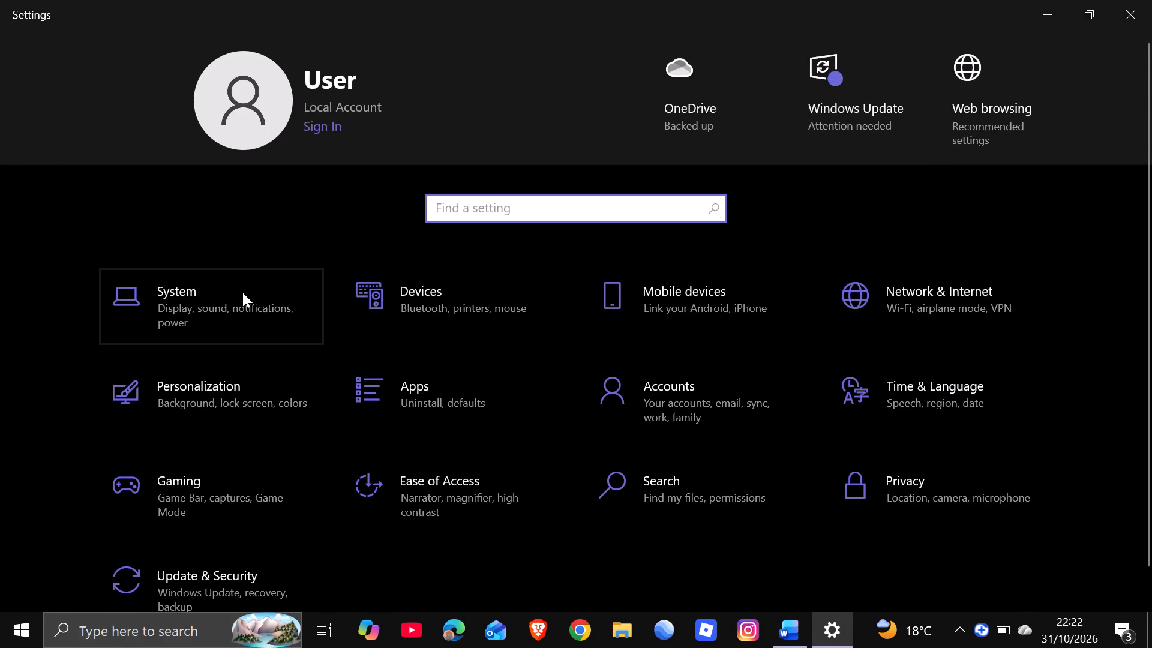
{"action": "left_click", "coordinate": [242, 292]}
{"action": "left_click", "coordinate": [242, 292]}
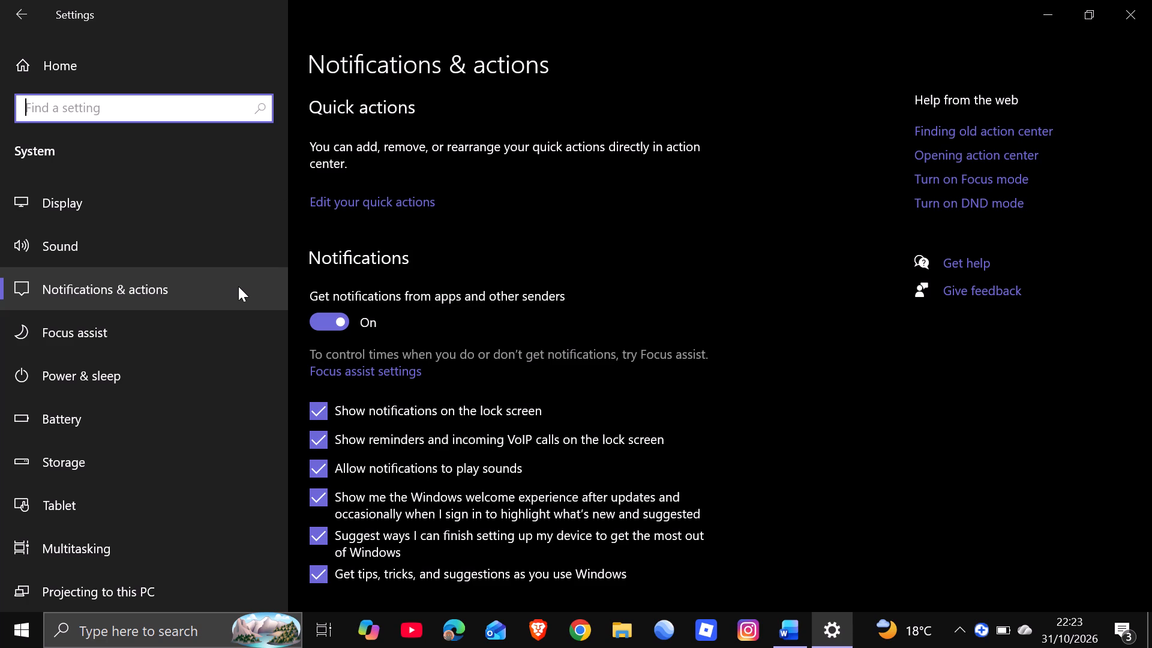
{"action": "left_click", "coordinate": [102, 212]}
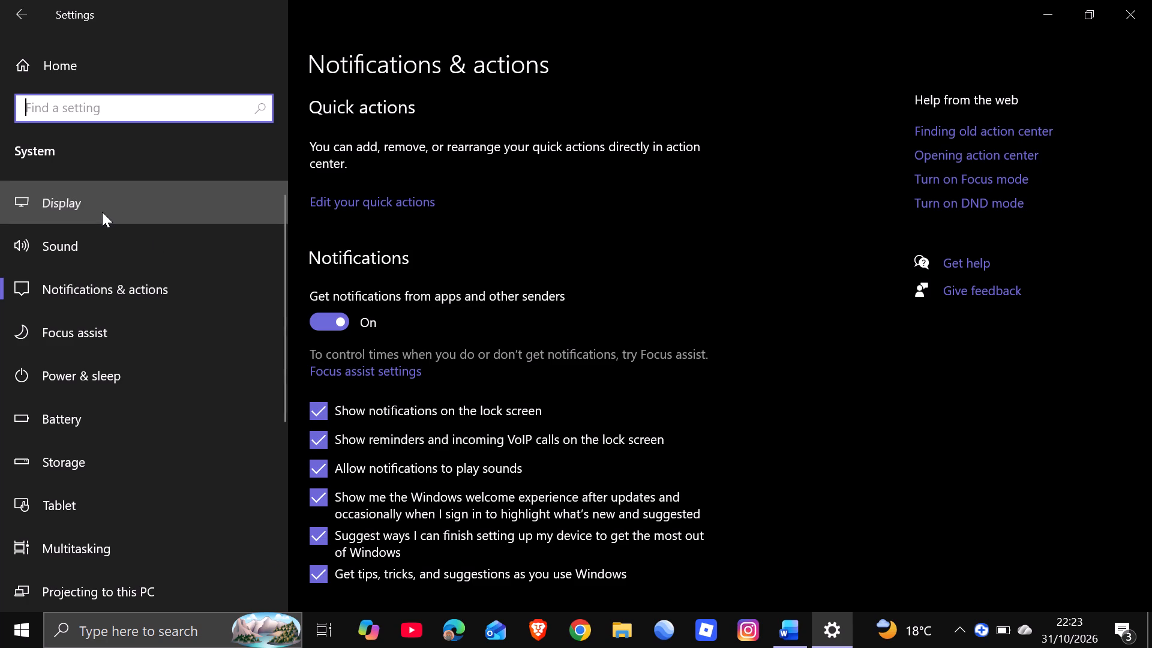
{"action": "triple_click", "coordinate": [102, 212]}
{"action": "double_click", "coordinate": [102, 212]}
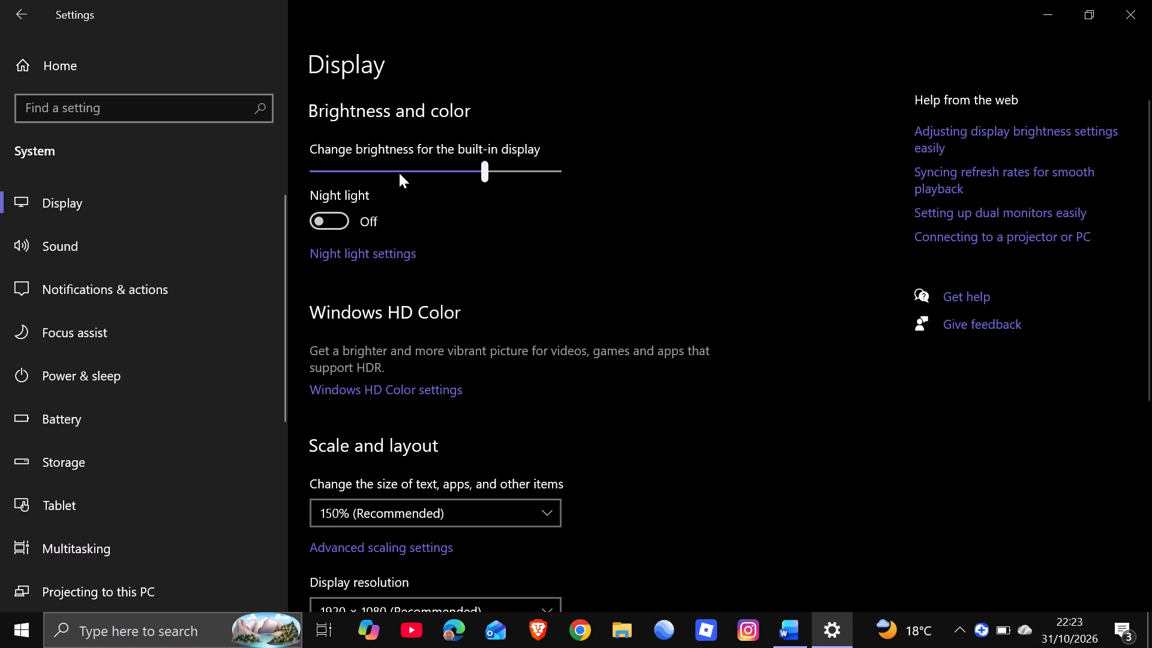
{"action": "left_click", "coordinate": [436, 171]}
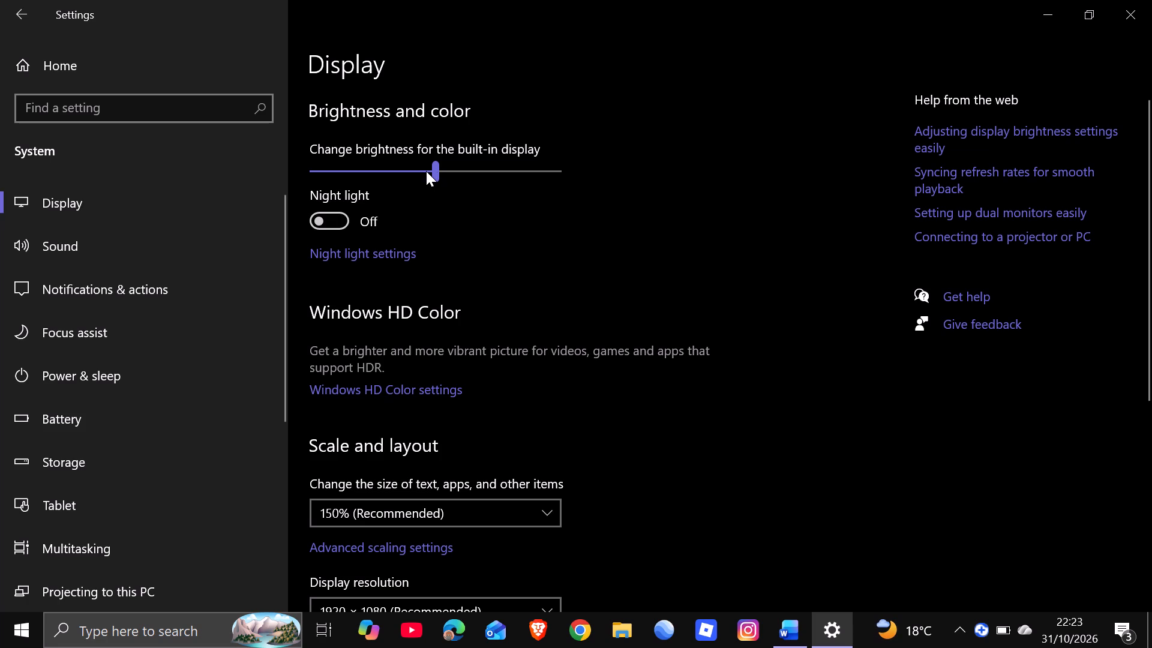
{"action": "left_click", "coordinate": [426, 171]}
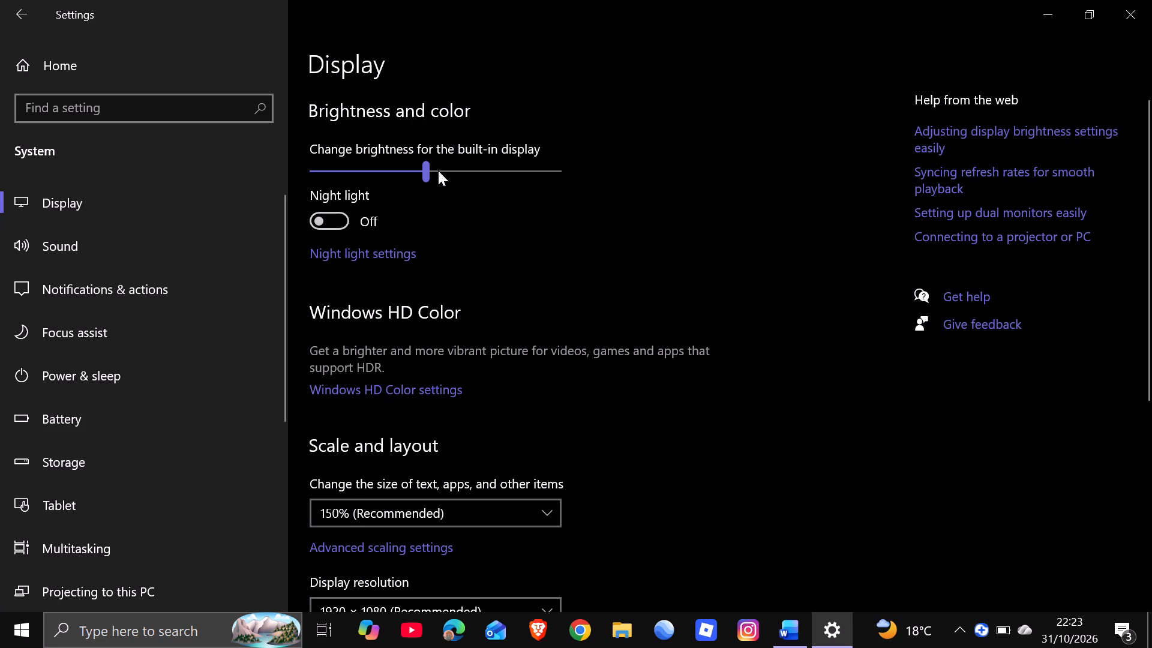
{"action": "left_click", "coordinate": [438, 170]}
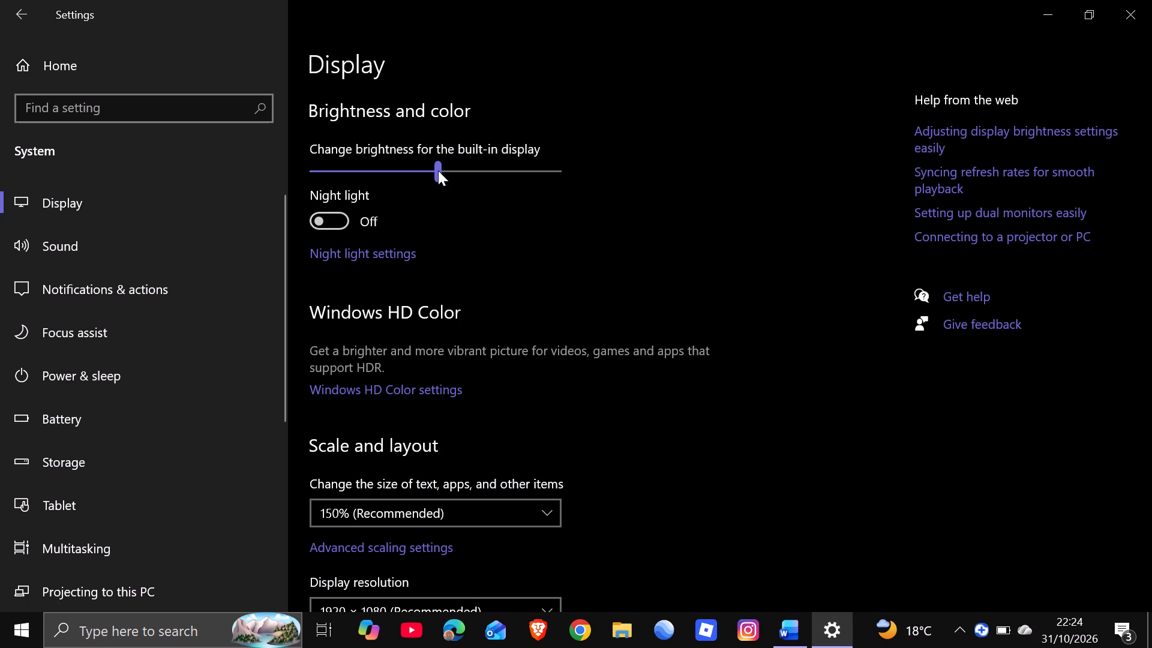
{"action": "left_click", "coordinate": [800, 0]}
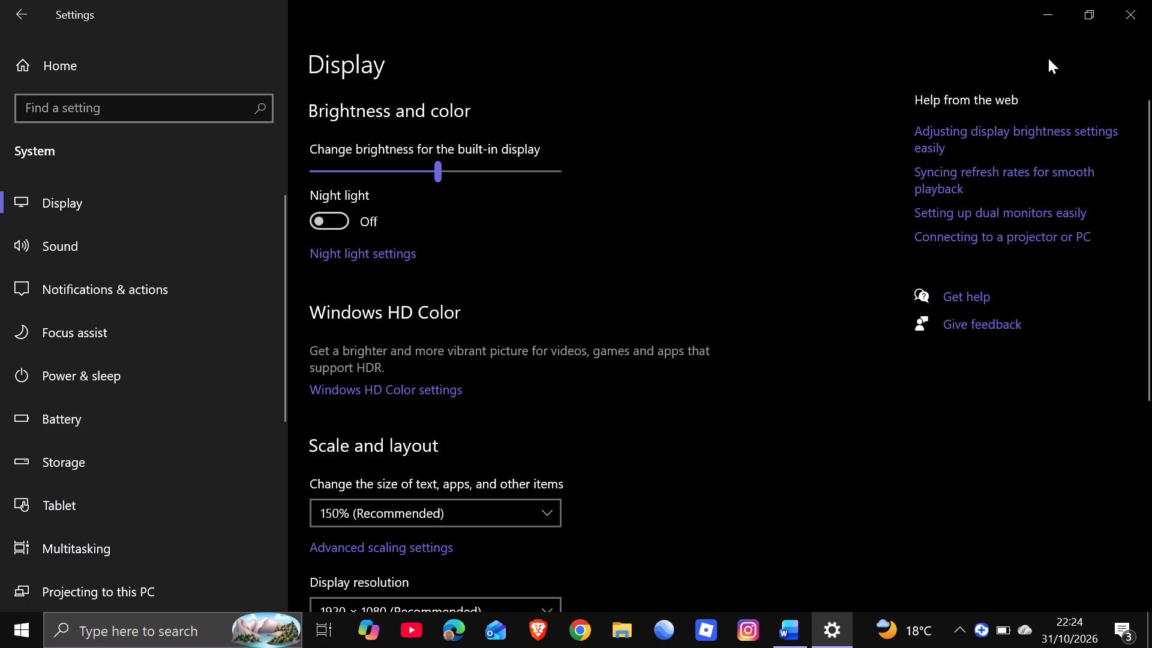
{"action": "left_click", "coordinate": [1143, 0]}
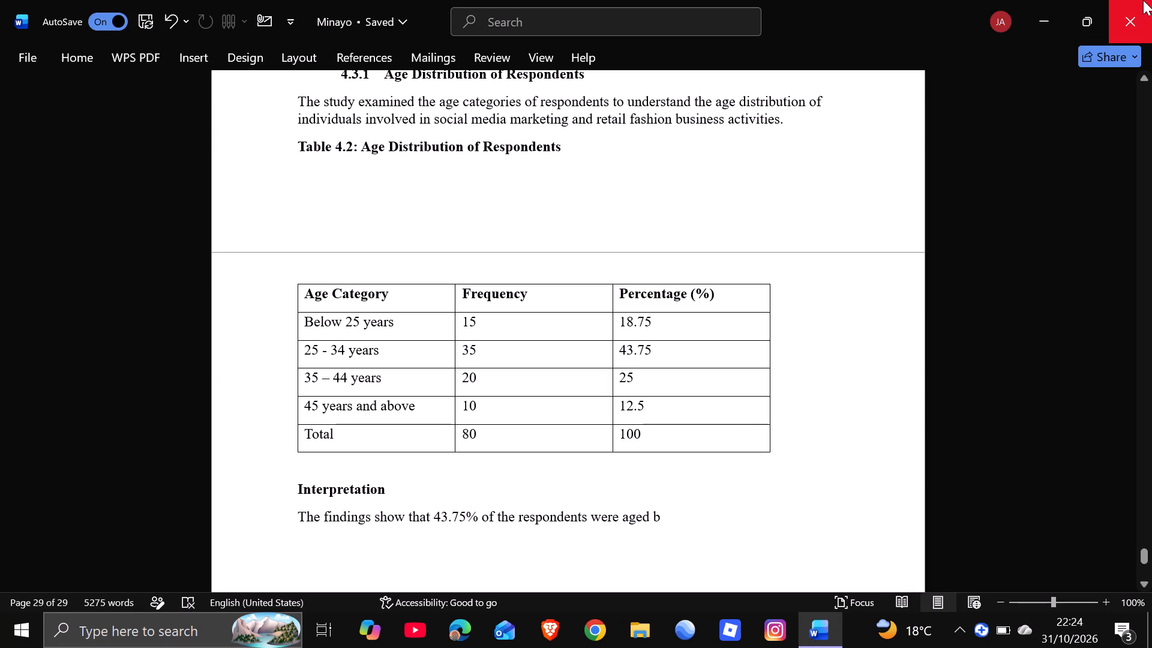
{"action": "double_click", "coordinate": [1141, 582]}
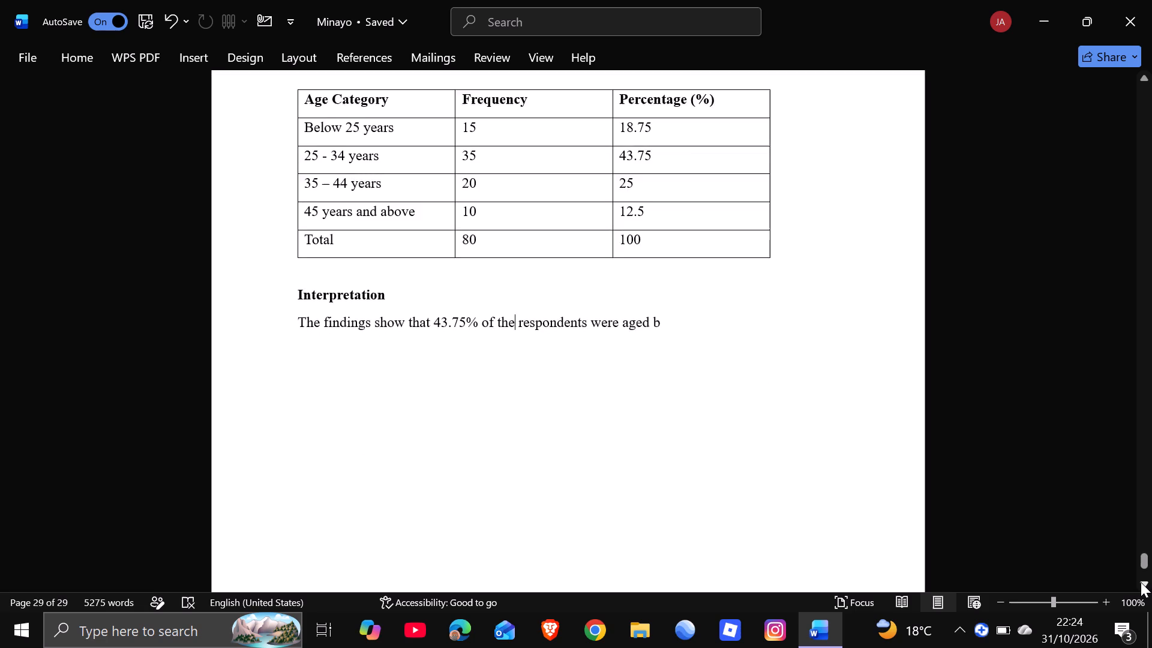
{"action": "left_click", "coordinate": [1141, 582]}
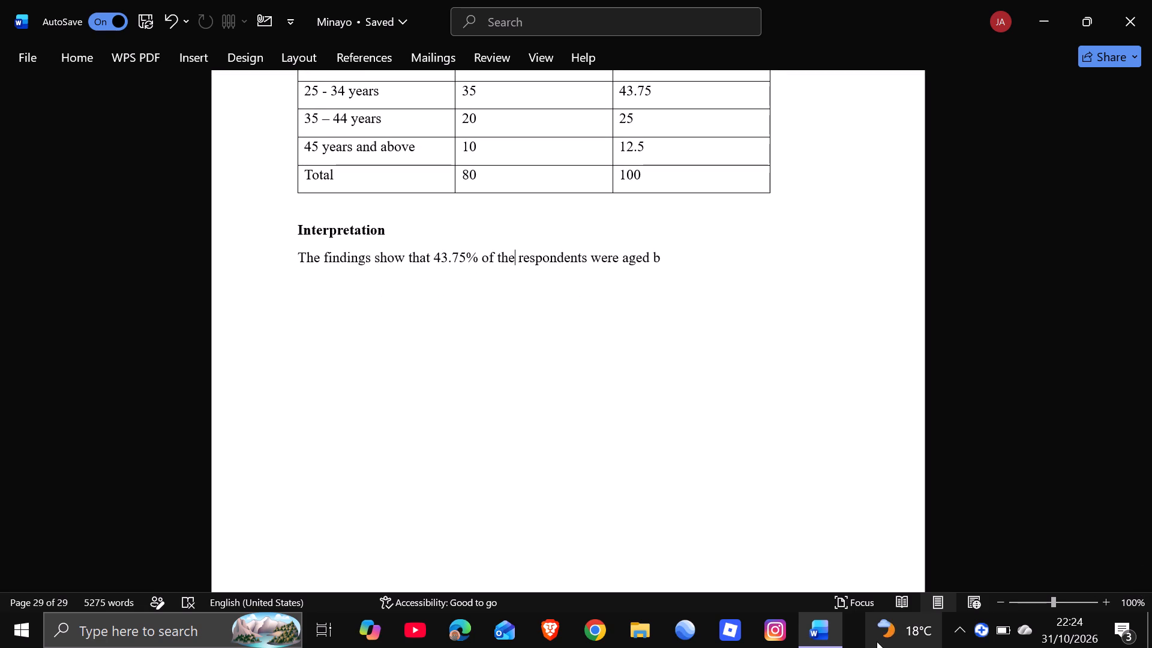
Switch to Windows Settings, lower the built-in display's brightness to about one fifth, and return to the Minayo document.
{"action": "left_click", "coordinate": [19, 635]}
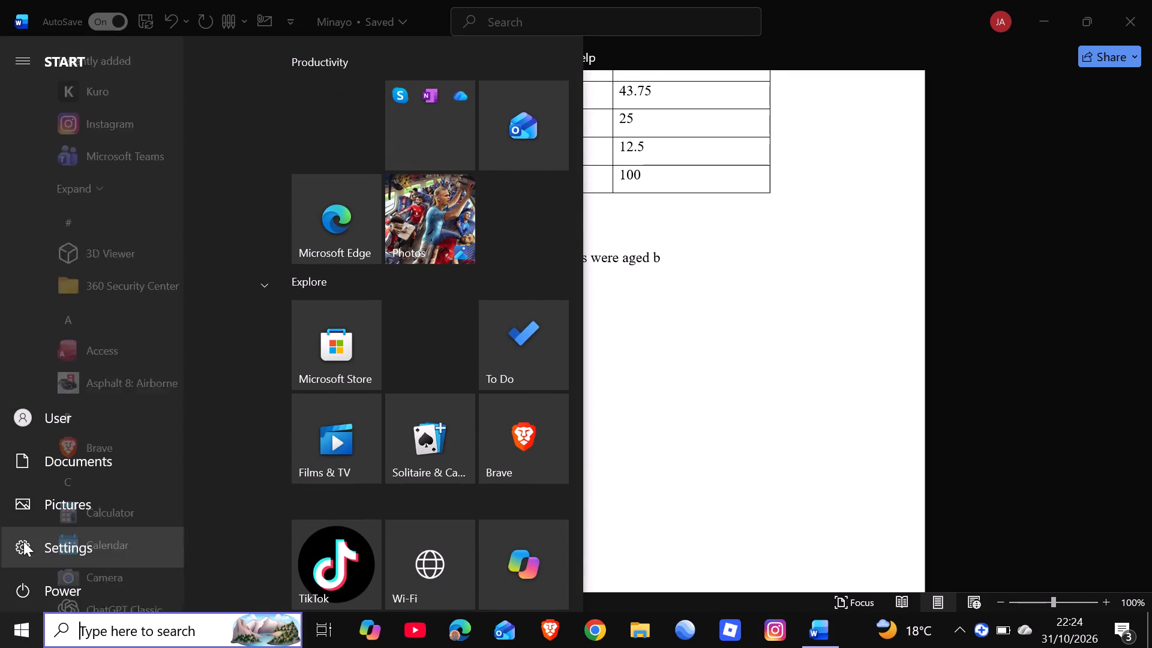
{"action": "left_click", "coordinate": [23, 541]}
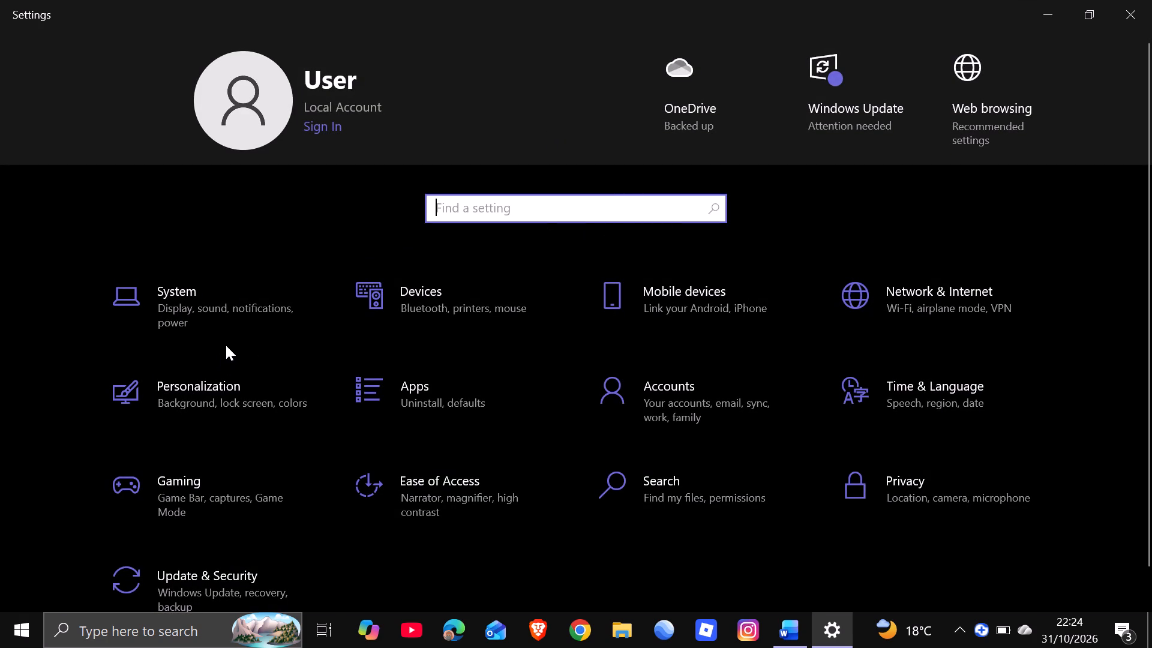
{"action": "left_click", "coordinate": [235, 327]}
{"action": "left_click", "coordinate": [235, 327]}
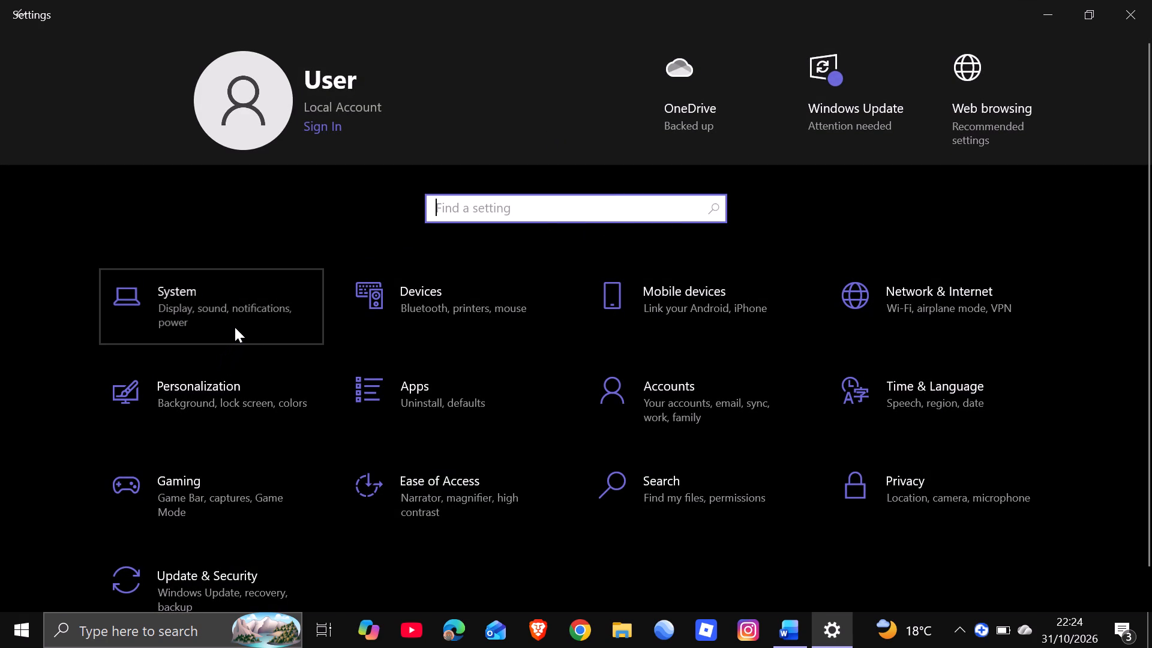
{"action": "left_click", "coordinate": [235, 327]}
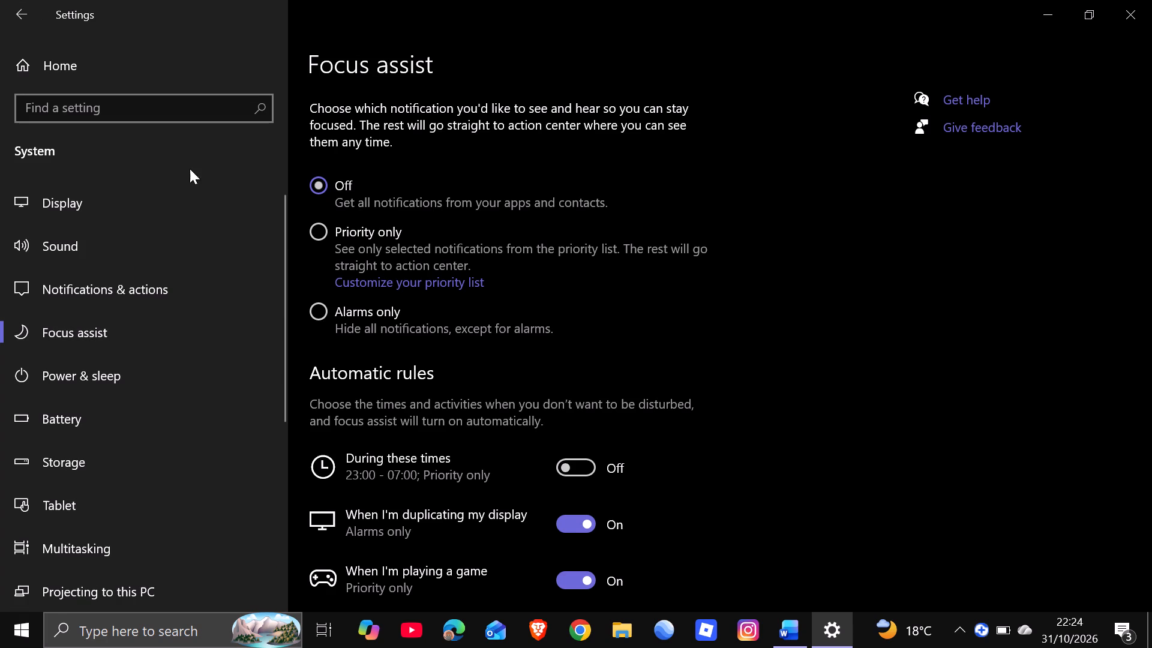
{"action": "left_click", "coordinate": [185, 194]}
{"action": "left_click", "coordinate": [185, 194]}
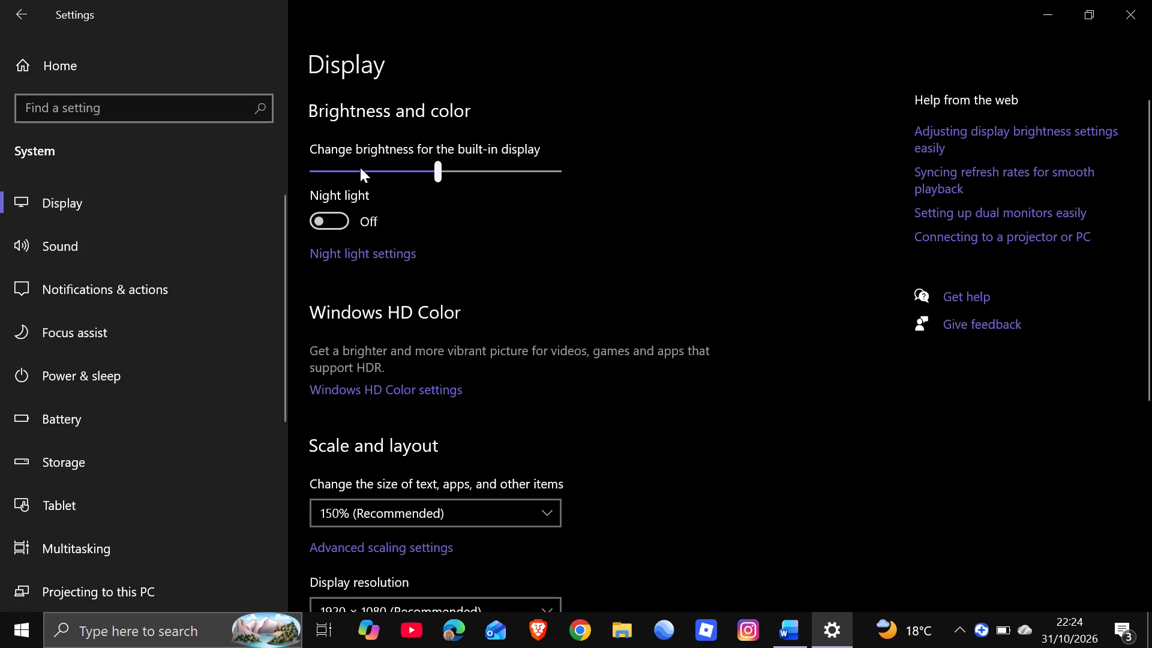
{"action": "left_click", "coordinate": [377, 173]}
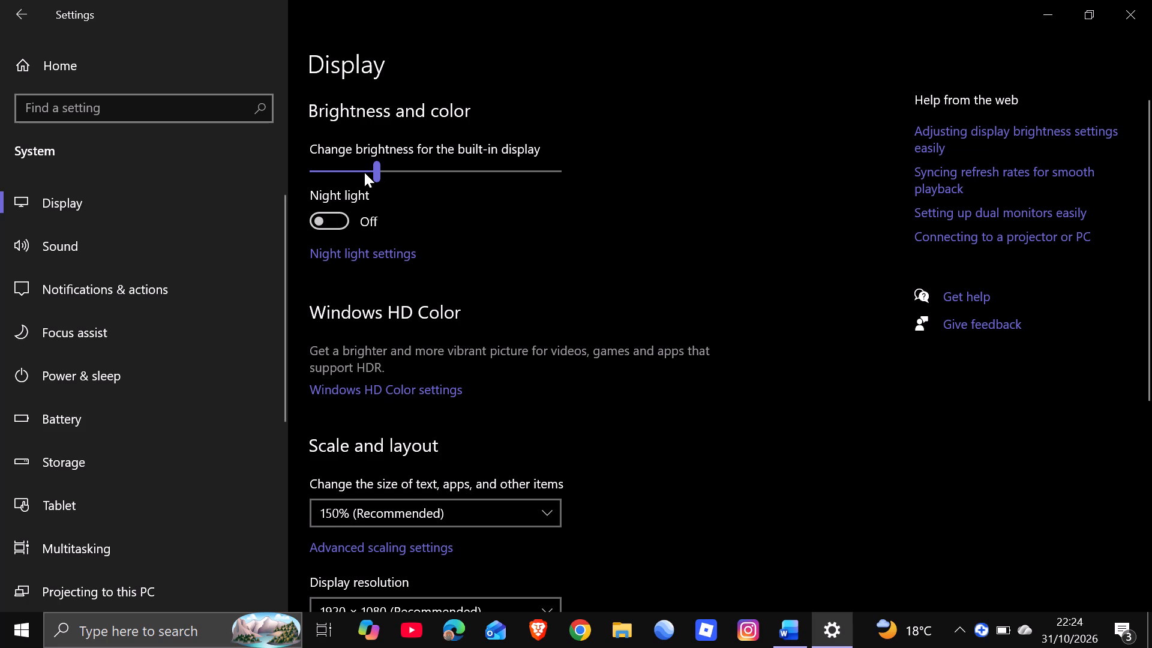
{"action": "left_click", "coordinate": [364, 172]}
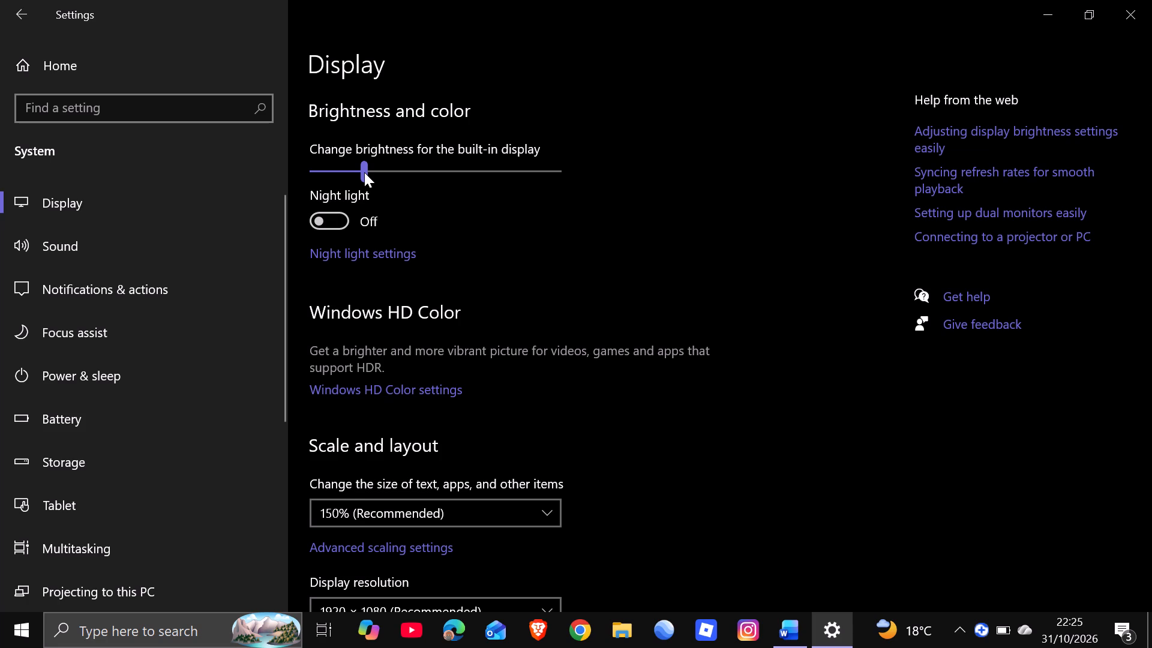
{"action": "left_click", "coordinate": [712, 0]}
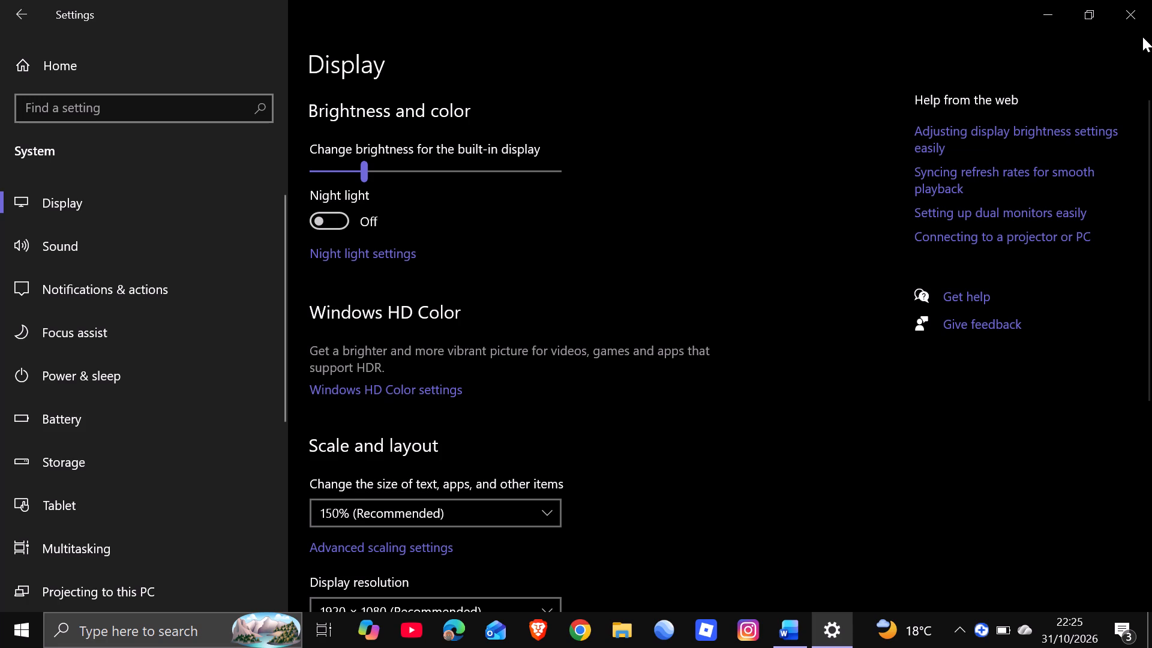
{"action": "left_click", "coordinate": [1130, 23]}
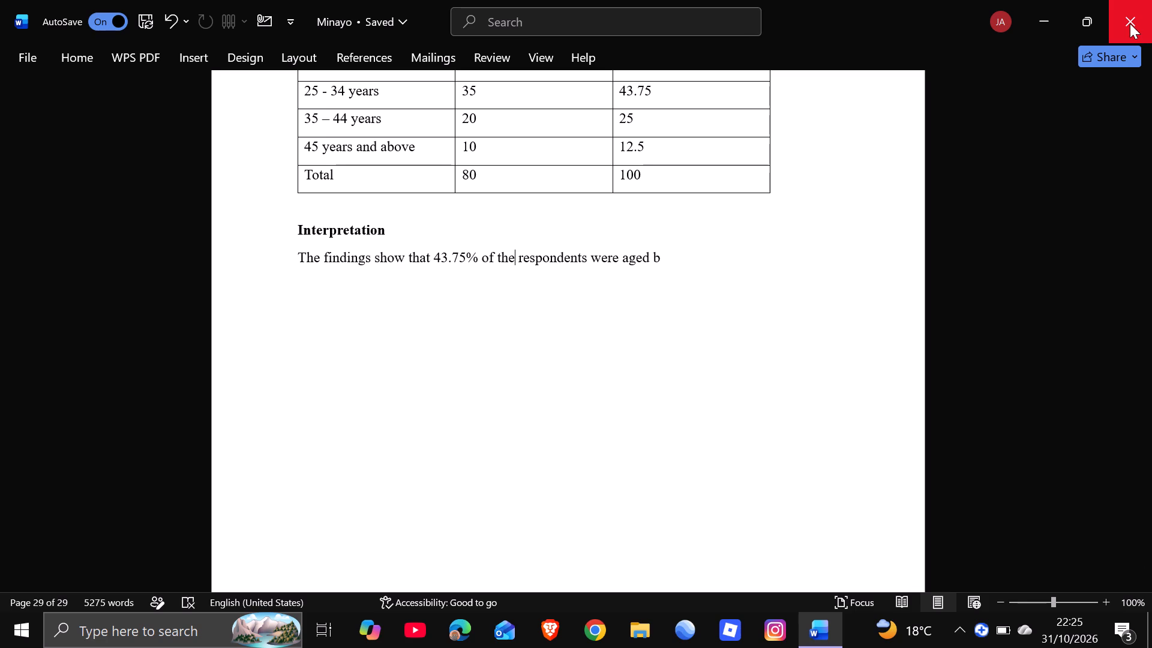
Resume the interpretation sentence at its end, removing the trailing space after "aged b".
{"action": "left_click", "coordinate": [640, 305]}
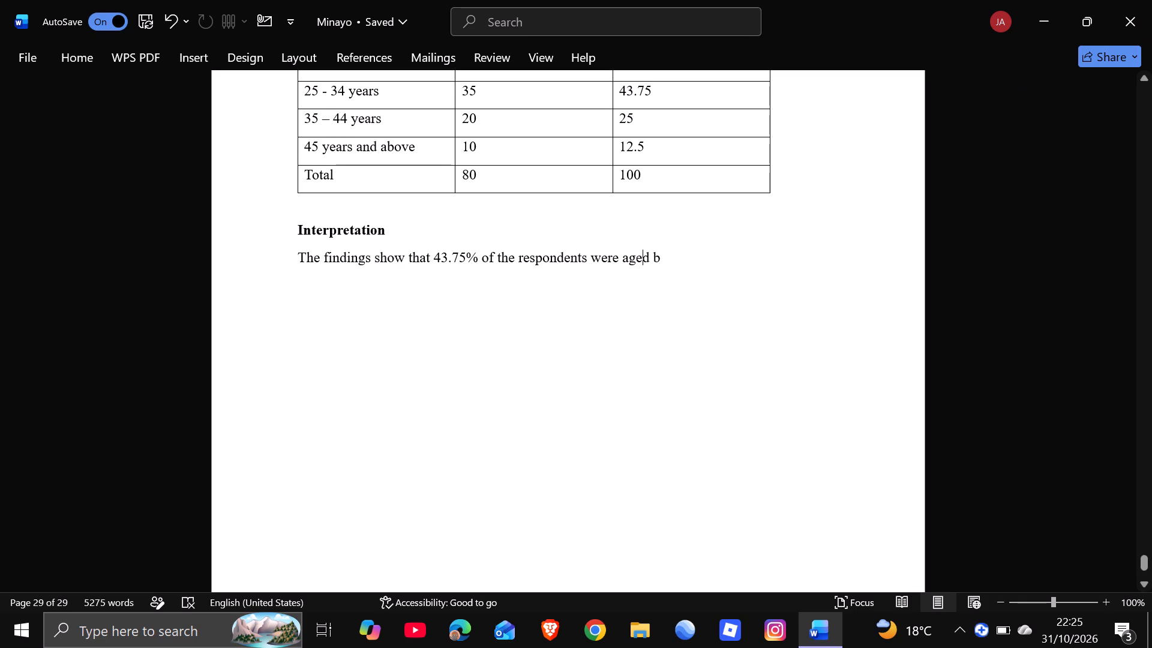
{"action": "left_click", "coordinate": [680, 266]}
{"action": "key", "text": "Return"}
{"action": "key", "text": "BackSpace"}
{"action": "key", "text": "BackSpace"}
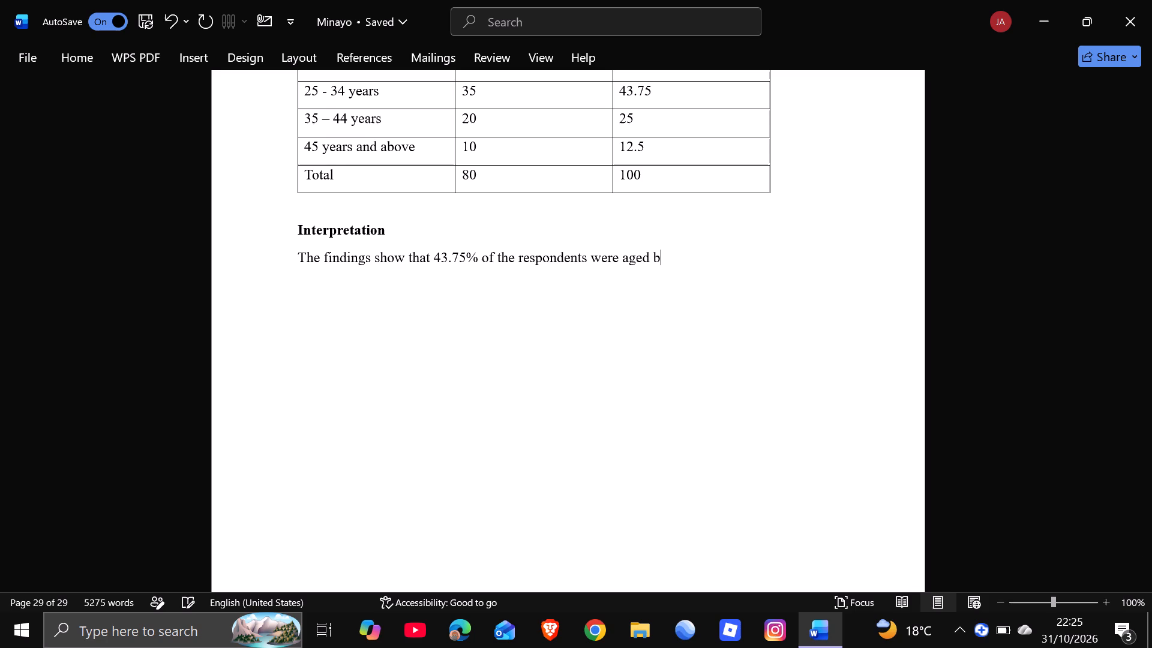
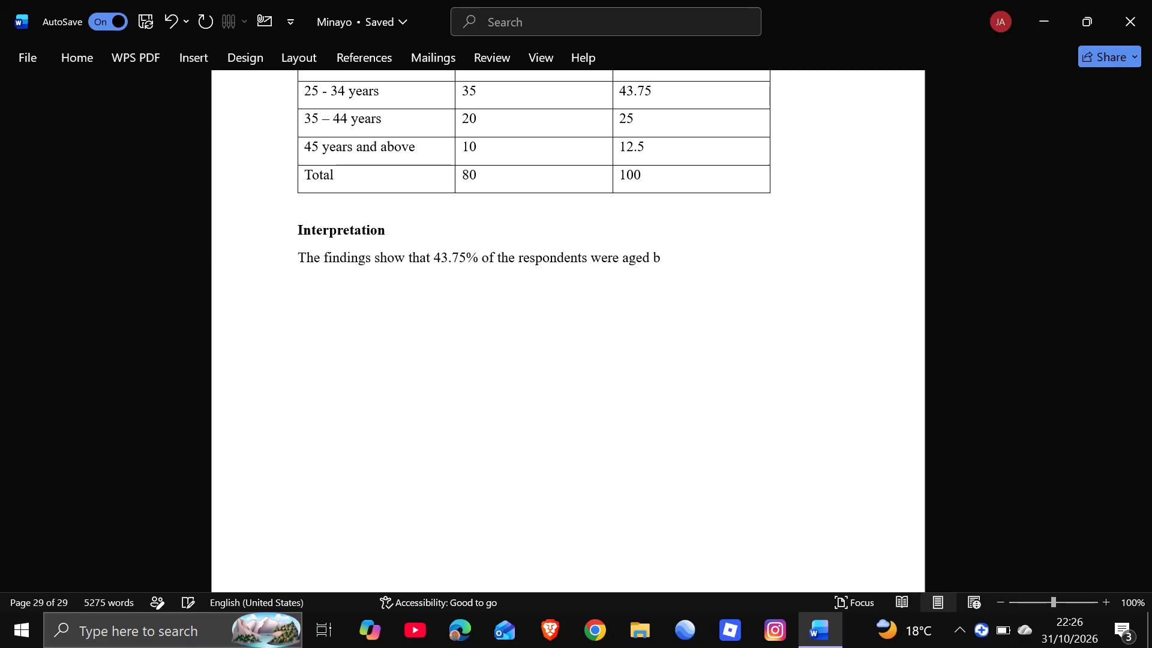
Continue the interpretation sentence after "aged" so that it reads "between 25 and 34 years,".
{"action": "key", "text": "a"}
{"action": "key", "text": "BackSpace"}
{"action": "key", "text": "BackSpace"}
{"action": "key", "text": "a"}
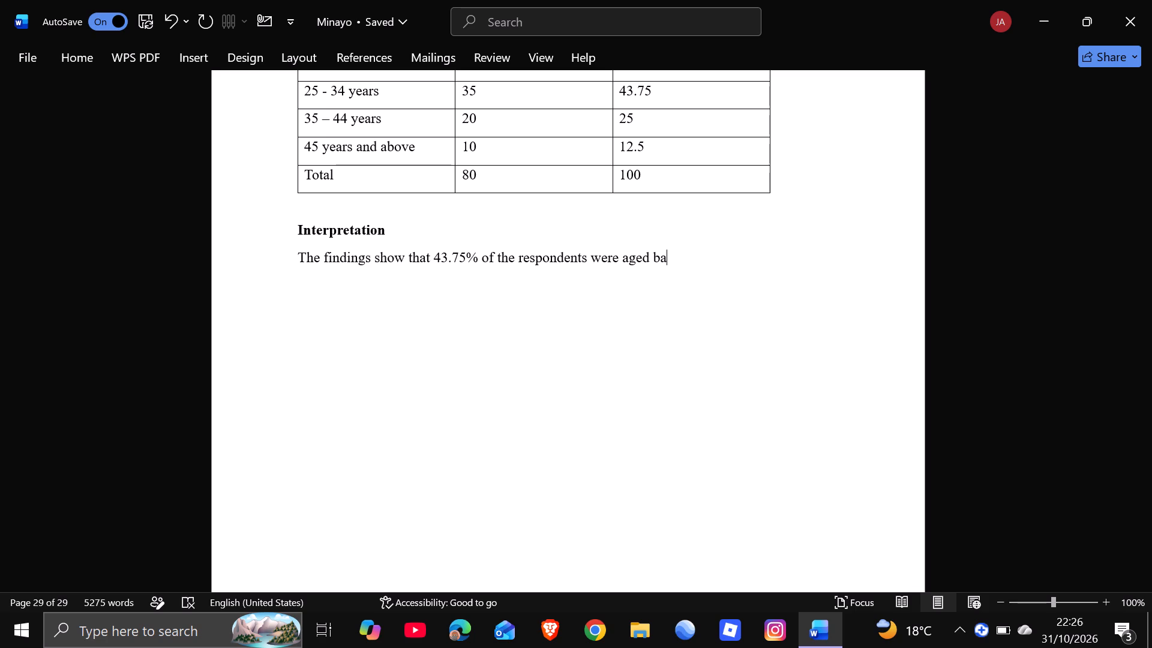
{"action": "key", "text": "BackSpace"}
{"action": "type", "text": "etwee"}
{"action": "key", "text": "n"}
{"action": "key", "text": "space"}
{"action": "type", "text": "25"}
{"action": "key", "text": "space"}
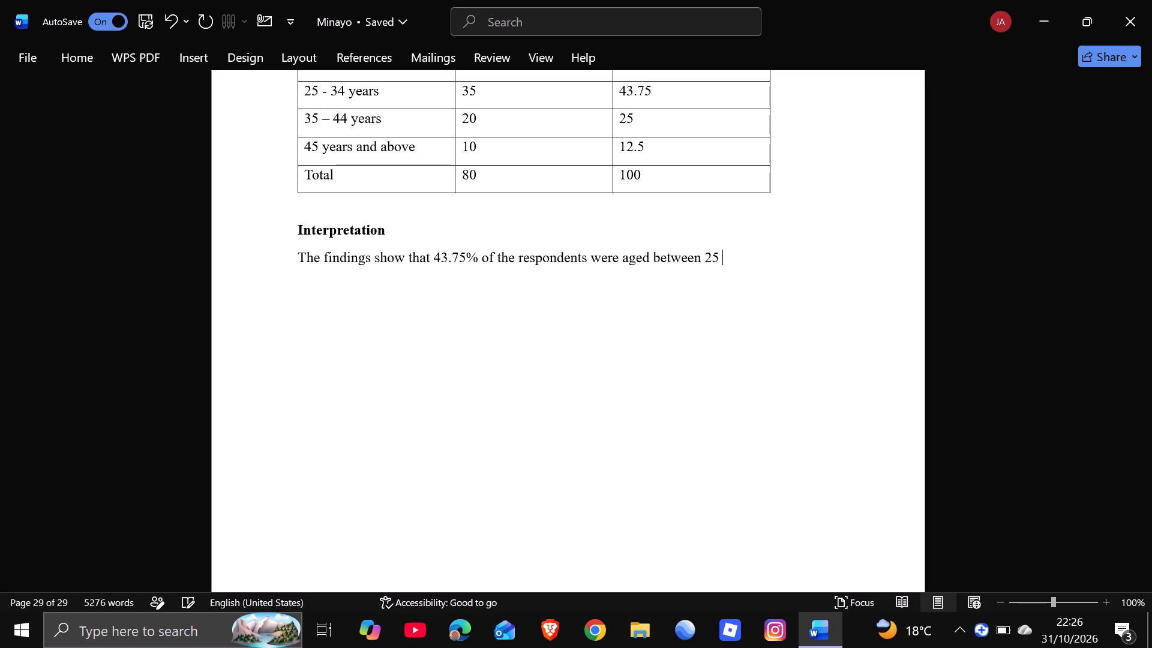
{"action": "type", "text": "and 34"}
{"action": "key", "text": "space"}
{"action": "type", "text": "year"}
{"action": "key", "text": "s"}
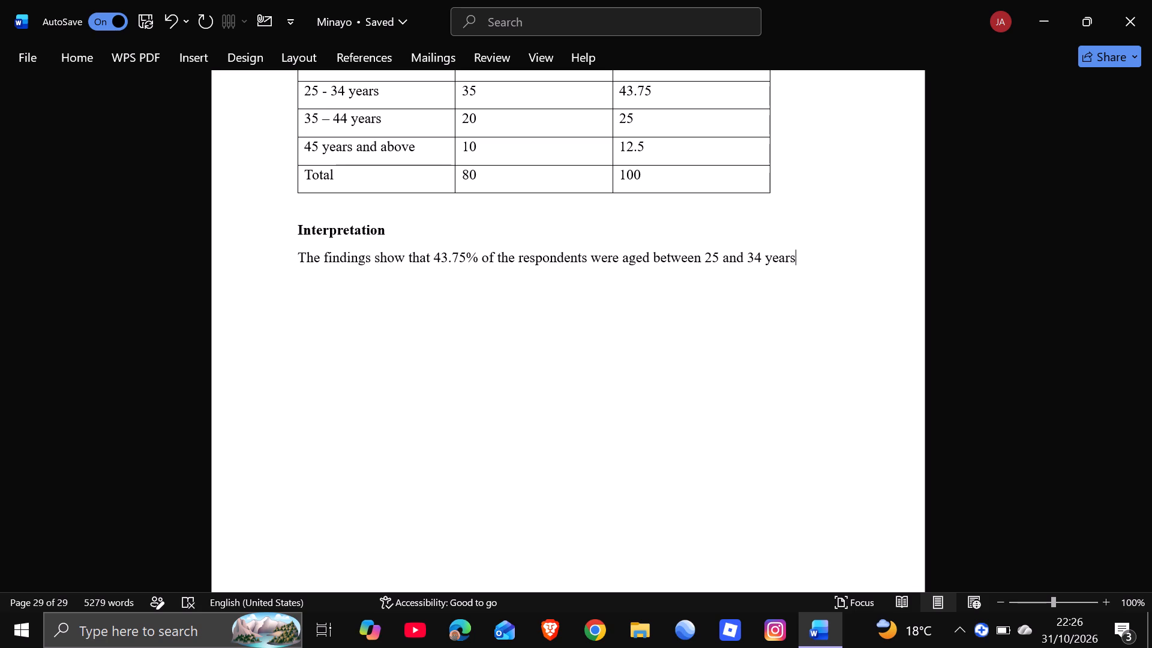
{"action": "key", "text": "comma"}
{"action": "key", "text": "space"}
Extend the interpretation sentence with the clause "representing the largest".
{"action": "type", "text": "re"}
{"action": "type", "text": "pre"}
{"action": "type", "text": "sentinng"}
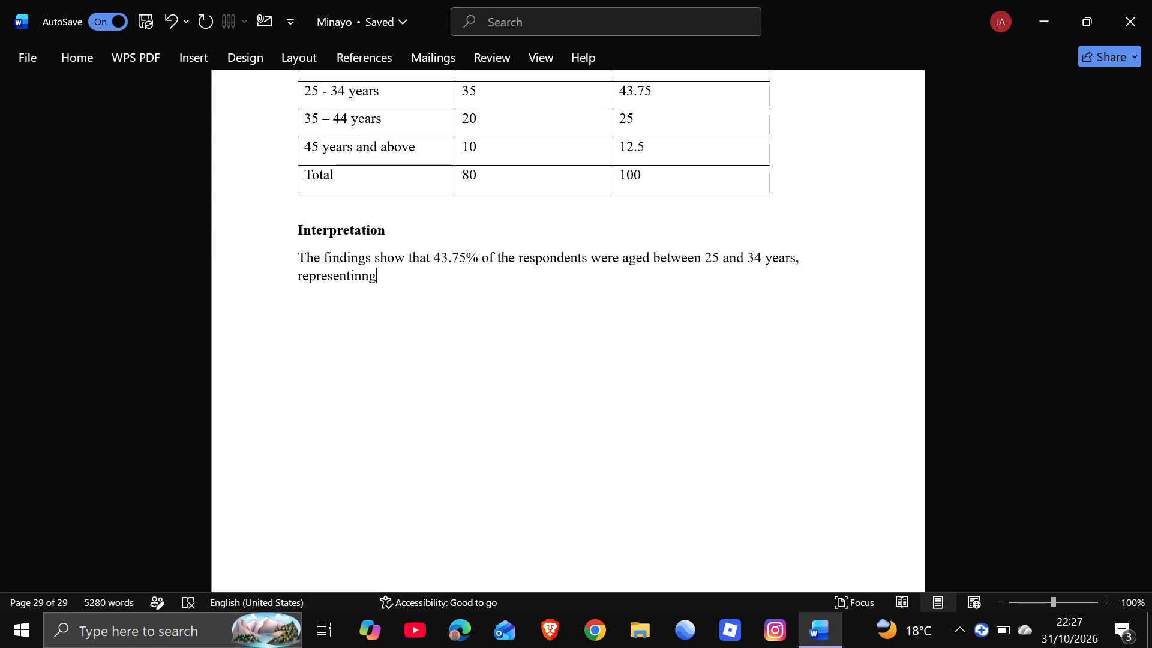
{"action": "key", "text": "space"}
{"action": "type", "text": "the"}
{"action": "key", "text": "space"}
{"action": "type", "text": "large"}
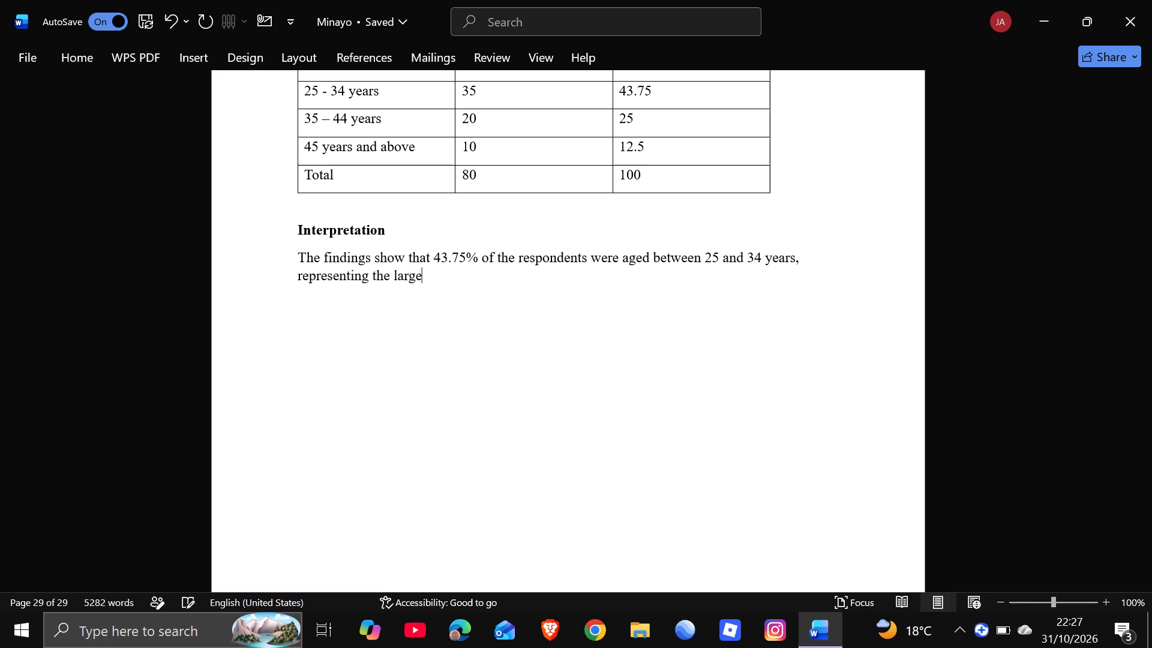
{"action": "type", "text": "st"}
{"action": "key", "text": "space"}
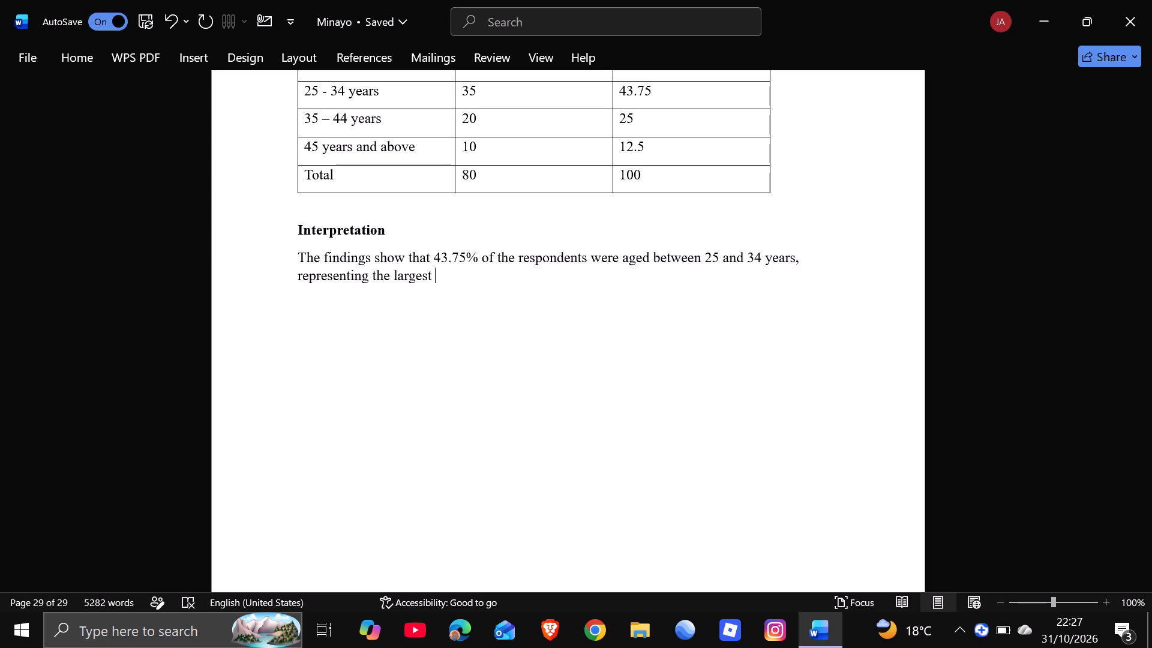
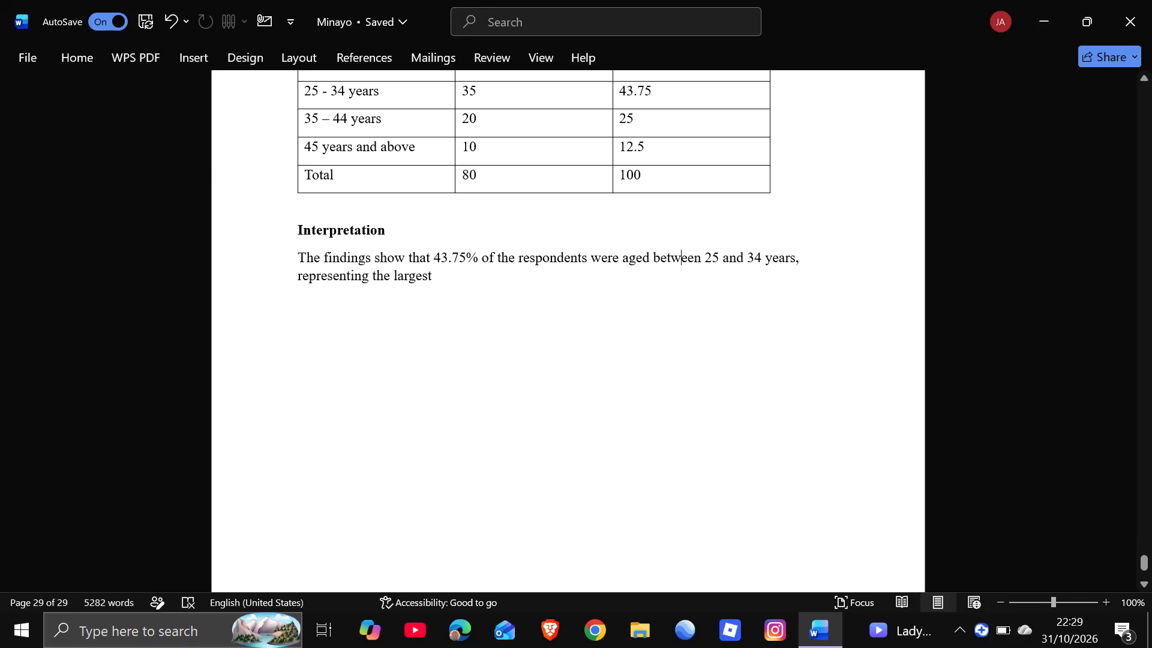
Complete the first interpretation sentence after "representing the largest" with the word "group" and a full stop.
{"action": "left_click", "coordinate": [449, 281]}
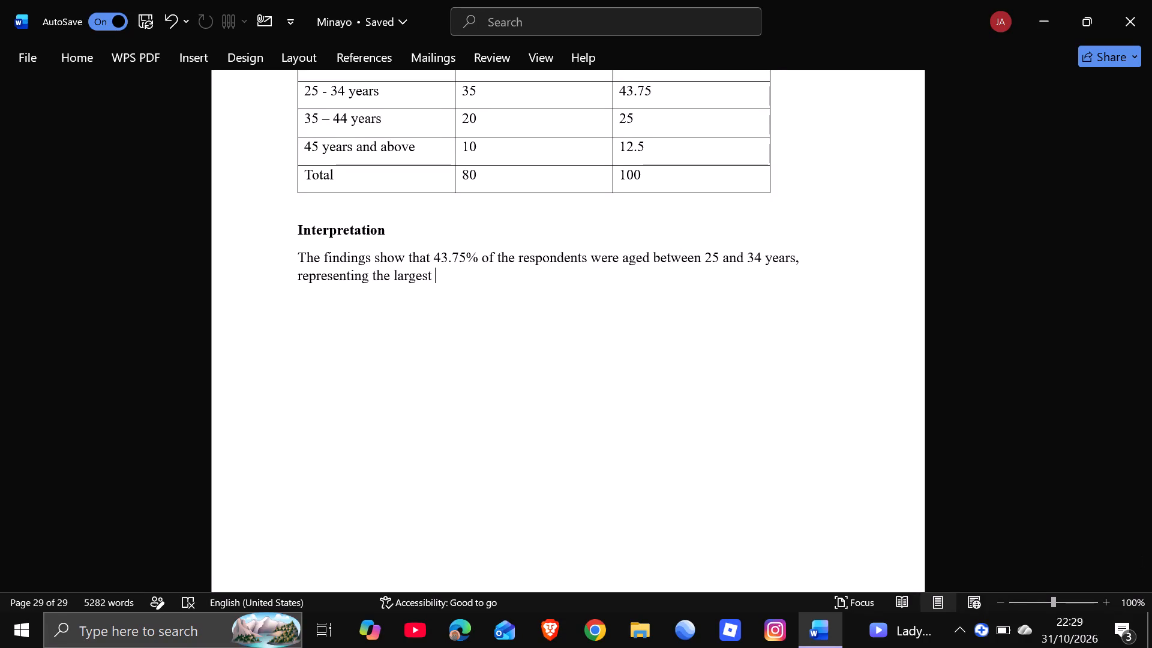
{"action": "key", "text": "g"}
{"action": "key", "text": "r"}
{"action": "type", "text": "oup"}
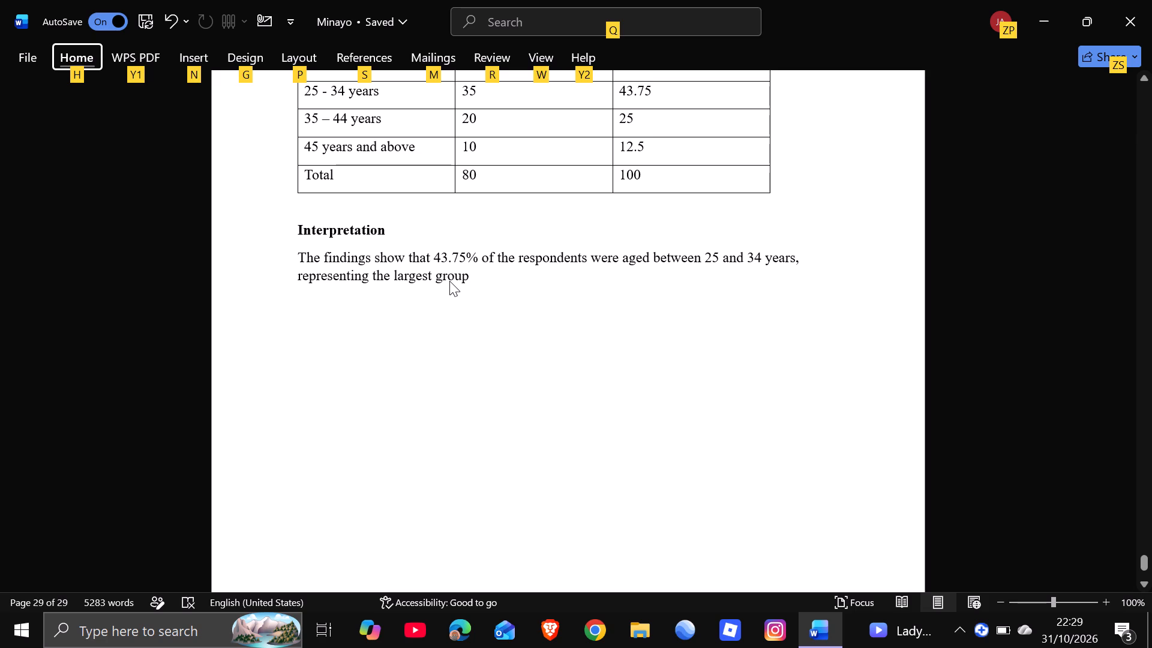
{"action": "left_click", "coordinate": [449, 281]}
{"action": "left_click", "coordinate": [485, 280]}
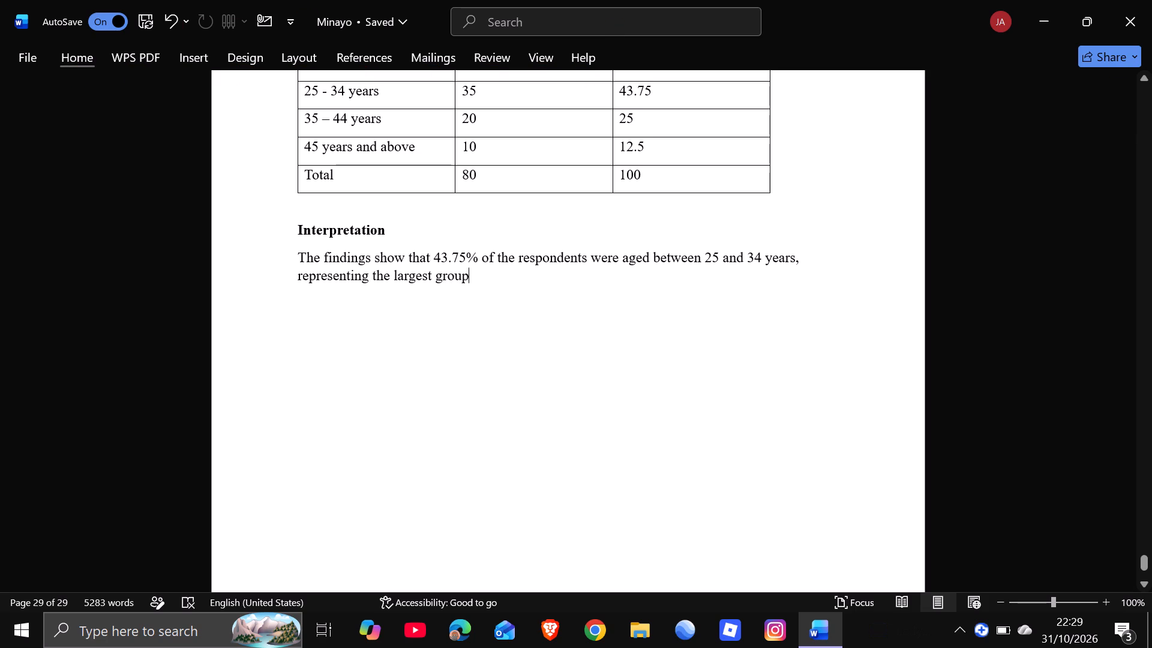
{"action": "key", "text": "period"}
{"action": "key", "text": "space"}
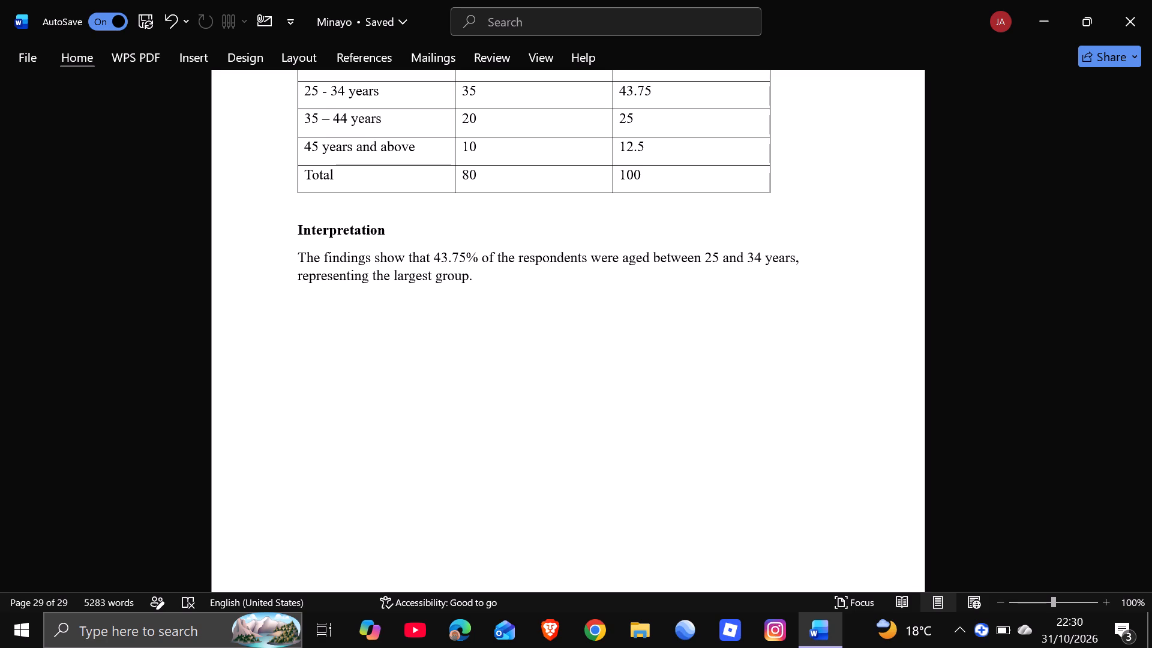
Start a second sentence in the interpretation paragraph with the words "Respondents aged".
{"action": "key", "text": "r"}
{"action": "key", "text": "e"}
{"action": "type", "text": "spo"}
{"action": "key", "text": "n"}
{"action": "type", "text": "den"}
{"action": "key", "text": "t"}
{"action": "type", "text": "s aged"}
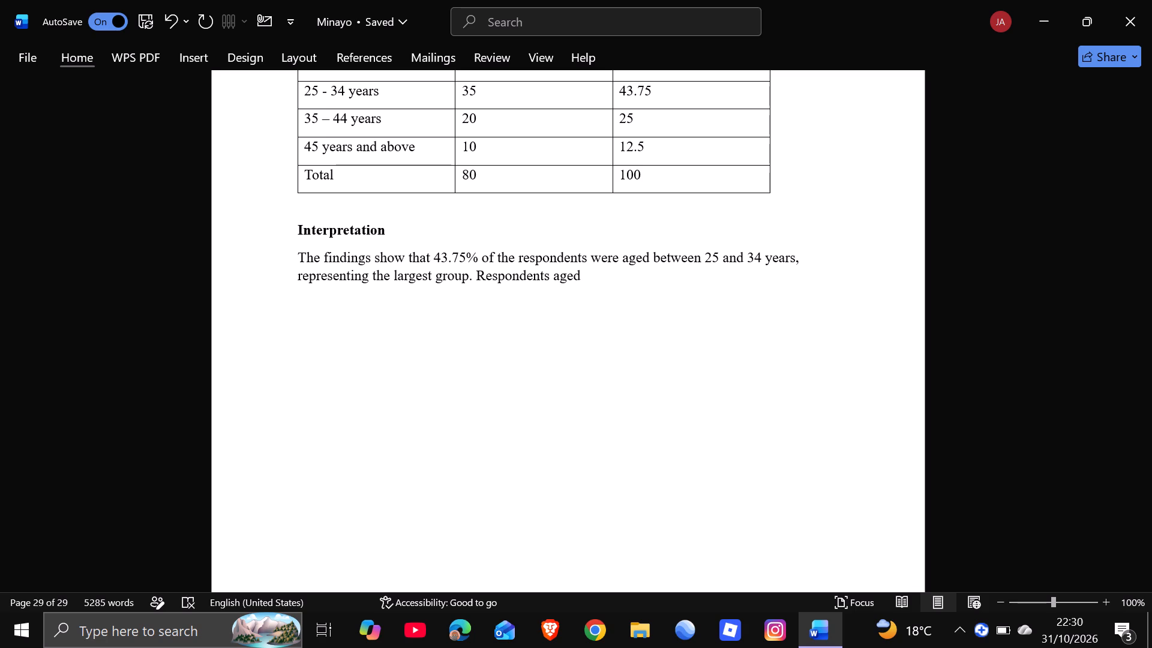
Continue the second interpretation sentence with the age range "between 35 and 44 years".
{"action": "key", "text": "space"}
{"action": "key", "text": "b"}
{"action": "type", "text": "et"}
{"action": "type", "text": "ween"}
{"action": "key", "text": "space"}
{"action": "key", "text": "3"}
{"action": "key", "text": "5"}
{"action": "key", "text": "space"}
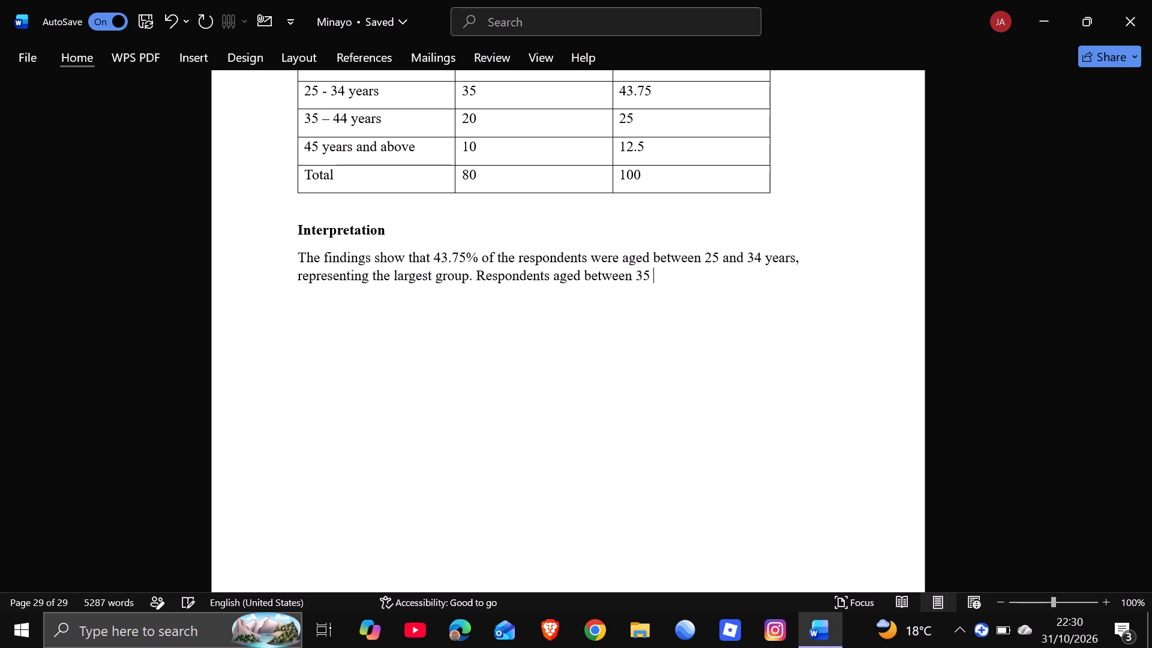
{"action": "type", "text": "an"}
{"action": "type", "text": "d"}
{"action": "key", "text": "space"}
{"action": "type", "text": "44"}
{"action": "key", "text": "space"}
{"action": "type", "text": "years"}
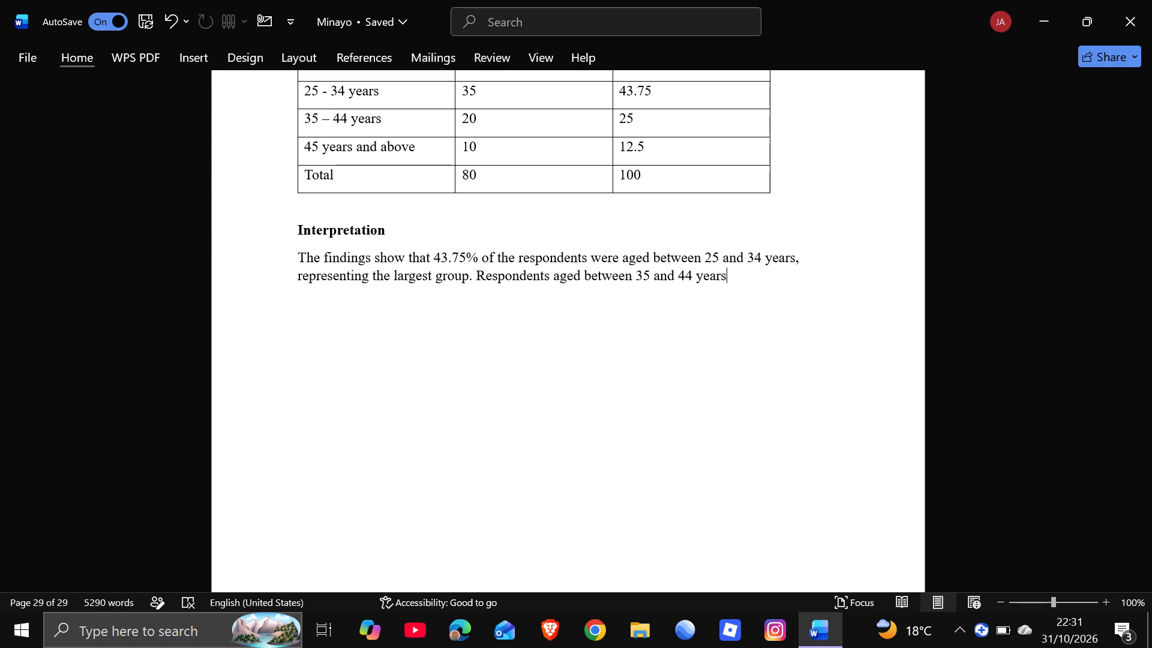
Extend the sentence on the 35 to 44 age group with "accounted for 25%,".
{"action": "key", "text": "space"}
{"action": "type", "text": "acc"}
{"action": "type", "text": "oun"}
{"action": "key", "text": "t"}
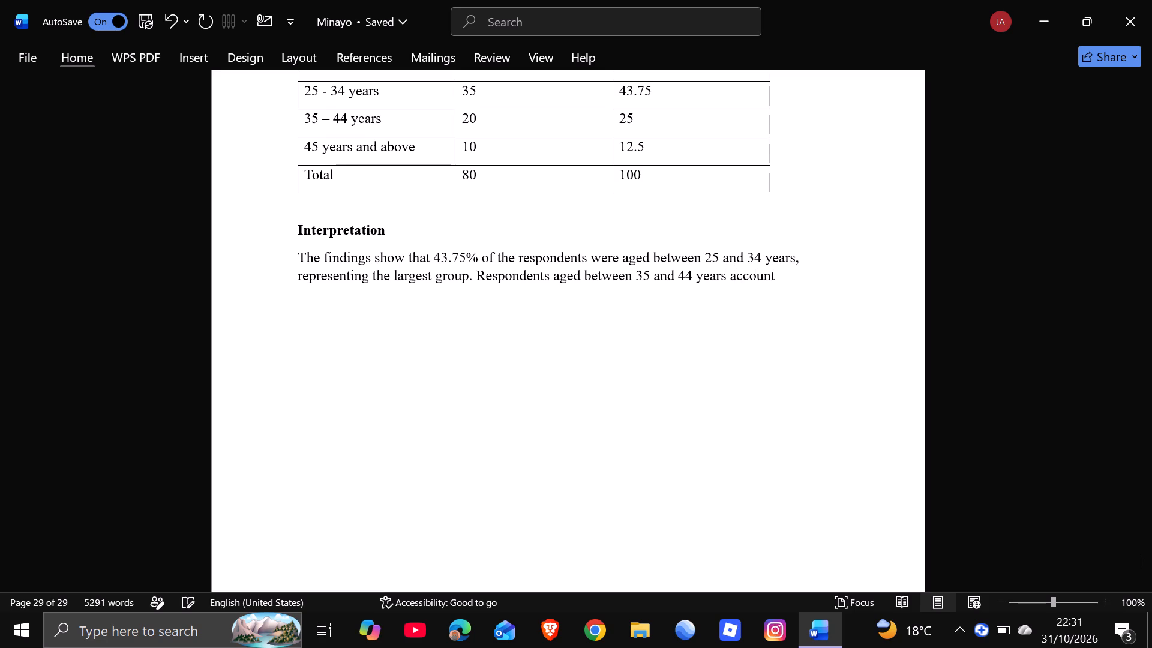
{"action": "type", "text": "ed"}
{"action": "key", "text": "space"}
{"action": "type", "text": "fo"}
{"action": "key", "text": "r"}
{"action": "key", "text": "space"}
{"action": "key", "text": "2"}
{"action": "key", "text": "5"}
{"action": "key", "text": "shift+percent"}
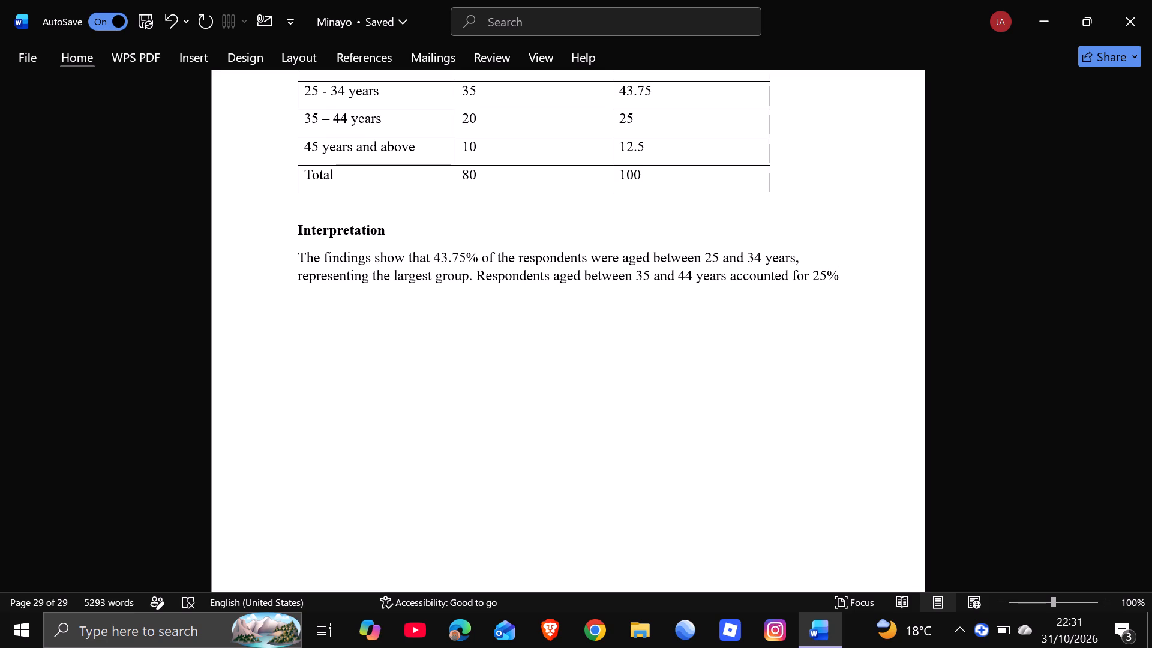
{"action": "key", "text": "comma"}
{"action": "key", "text": "space"}
Add the opening of the contrasting clause, "while those", after "25%," in the interpretation paragraph.
{"action": "type", "text": "while"}
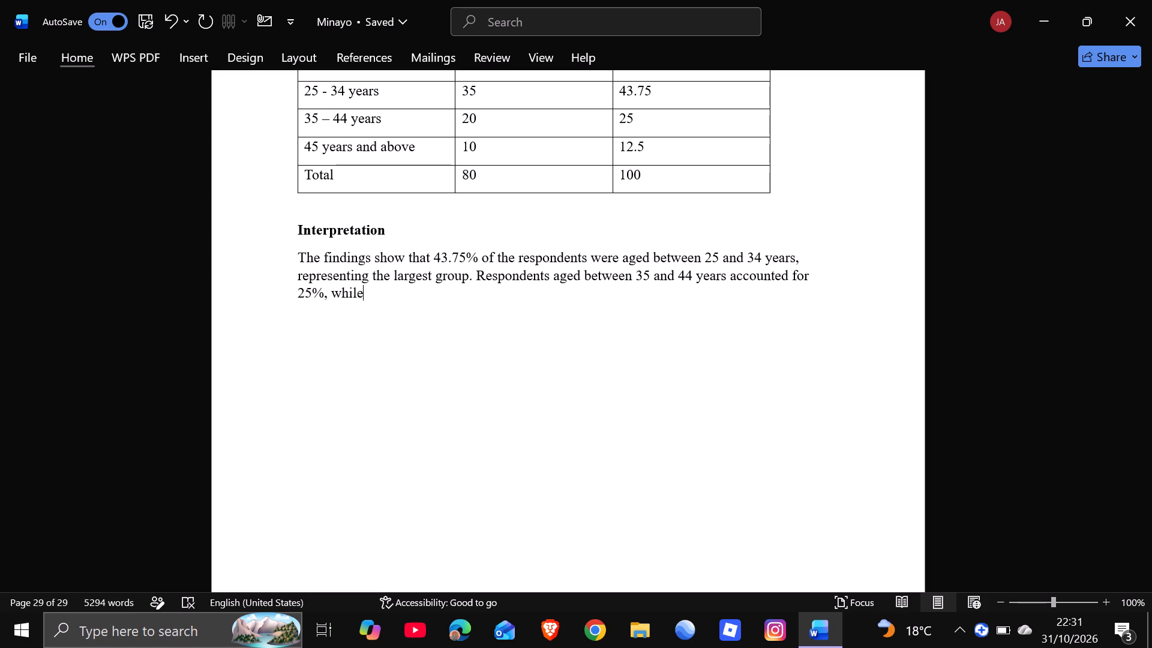
{"action": "key", "text": "space"}
{"action": "type", "text": "th"}
{"action": "type", "text": "ose"}
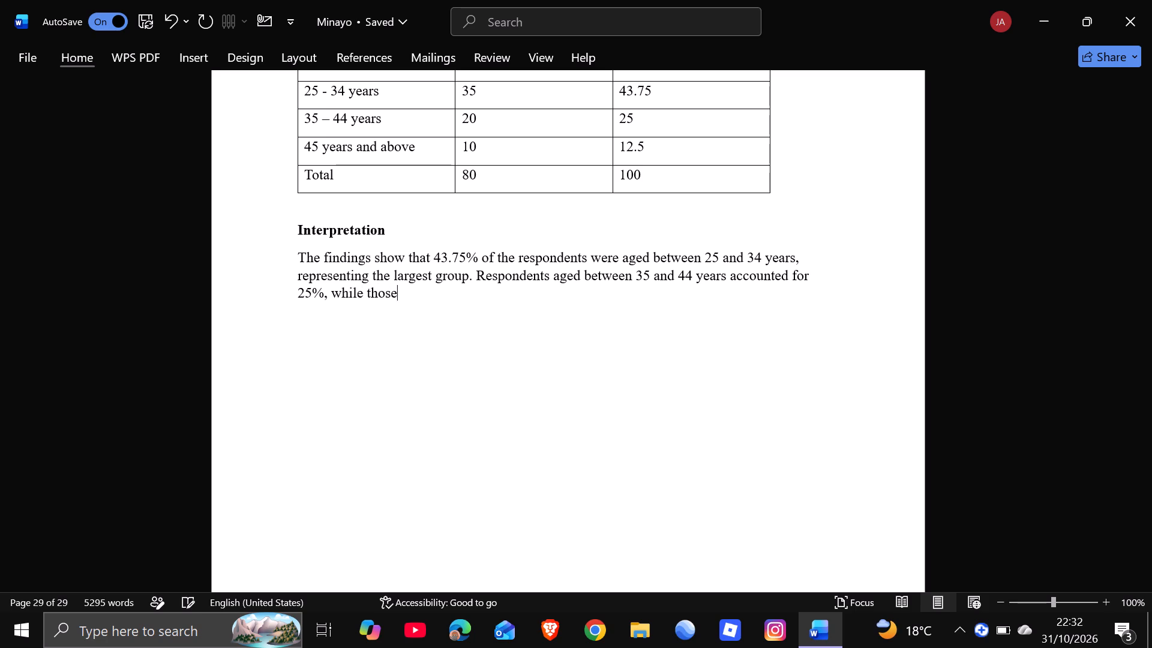
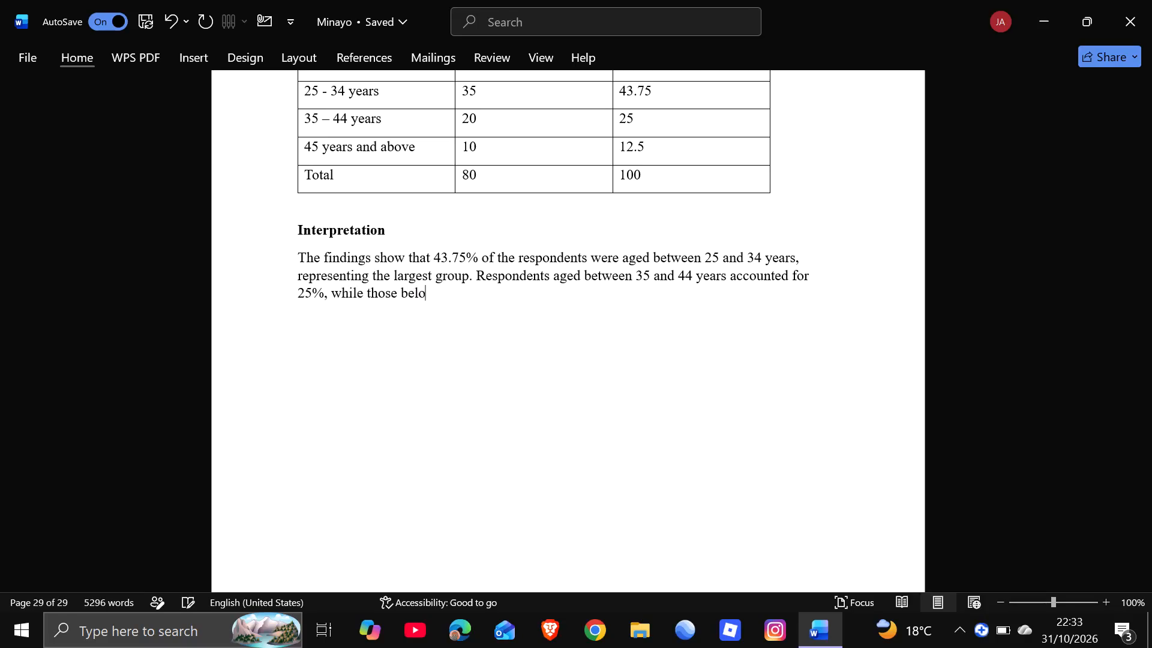
Continue the clause after "while those" in the interpretation paragraph with "below 25 years represented 18".
{"action": "key", "text": "w"}
{"action": "key", "text": "space"}
{"action": "type", "text": "25"}
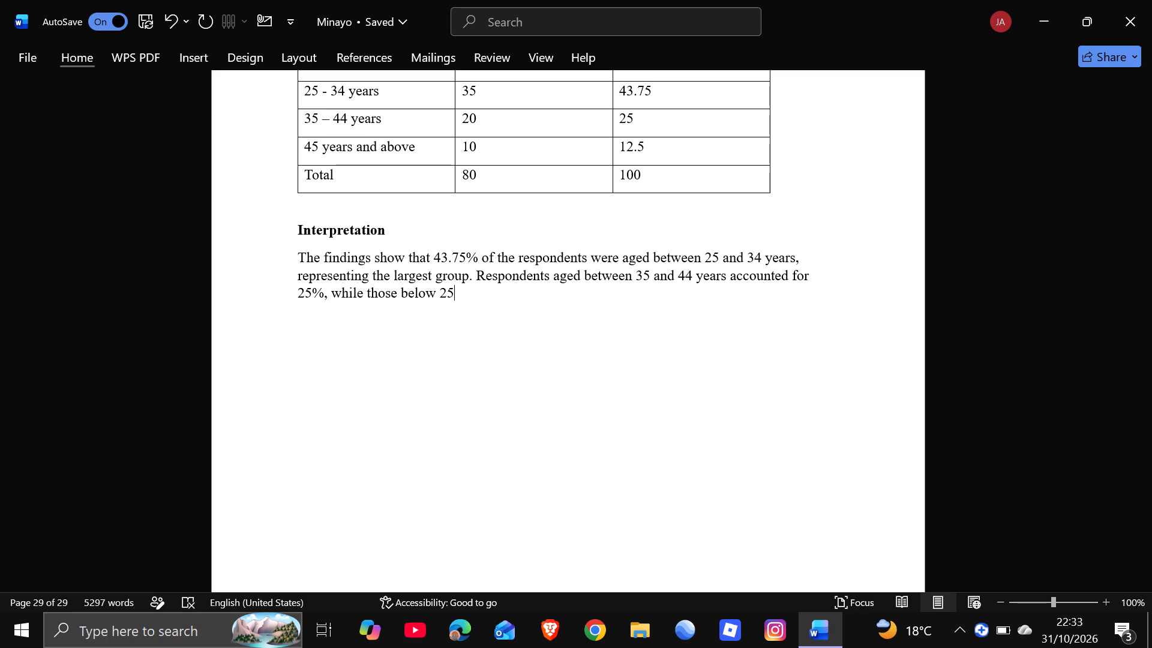
{"action": "key", "text": "space"}
{"action": "type", "text": "years"}
{"action": "key", "text": "space"}
{"action": "type", "text": "re"}
{"action": "key", "text": "p"}
{"action": "type", "text": "resented"}
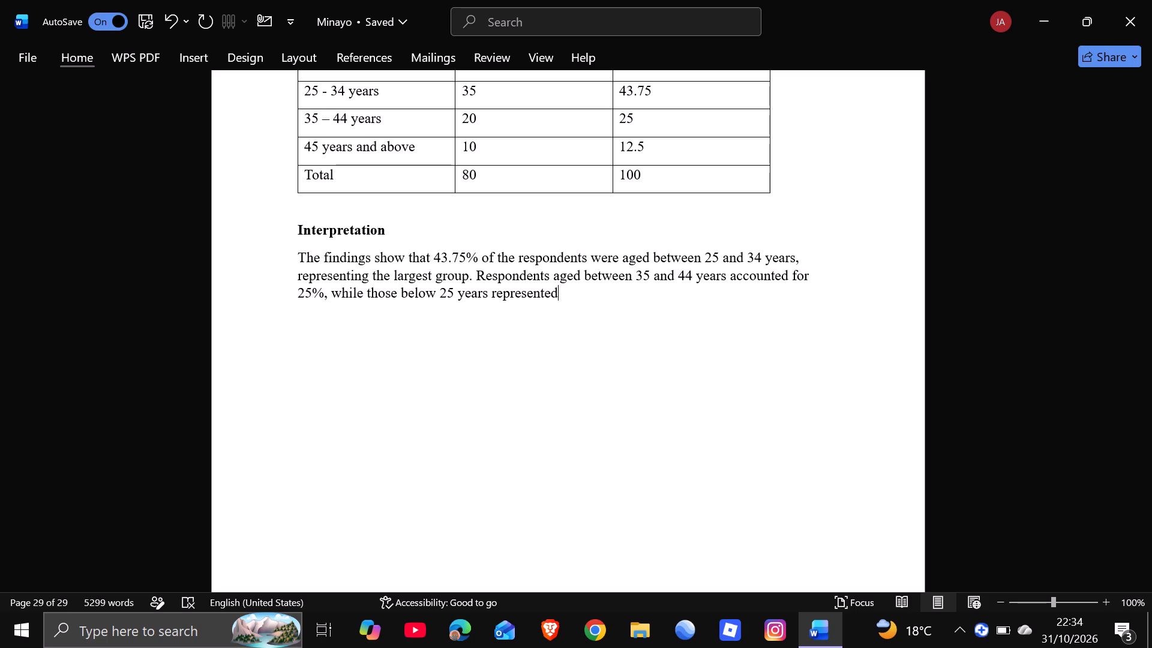
{"action": "key", "text": "space"}
{"action": "key", "text": "1"}
{"action": "key", "text": "8"}
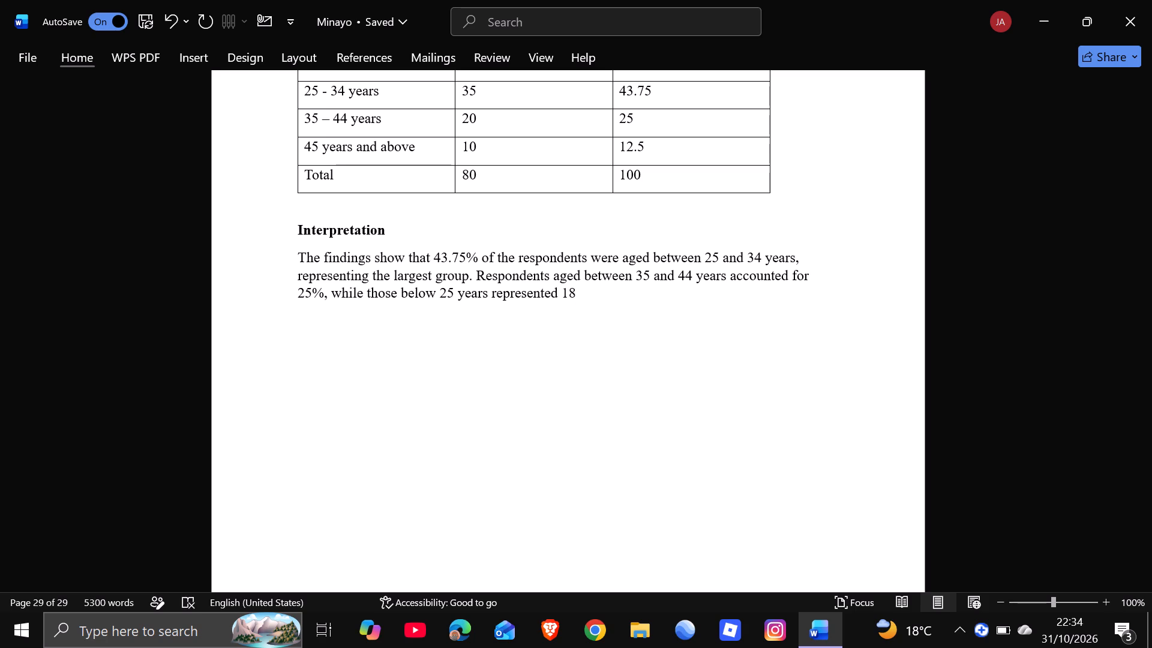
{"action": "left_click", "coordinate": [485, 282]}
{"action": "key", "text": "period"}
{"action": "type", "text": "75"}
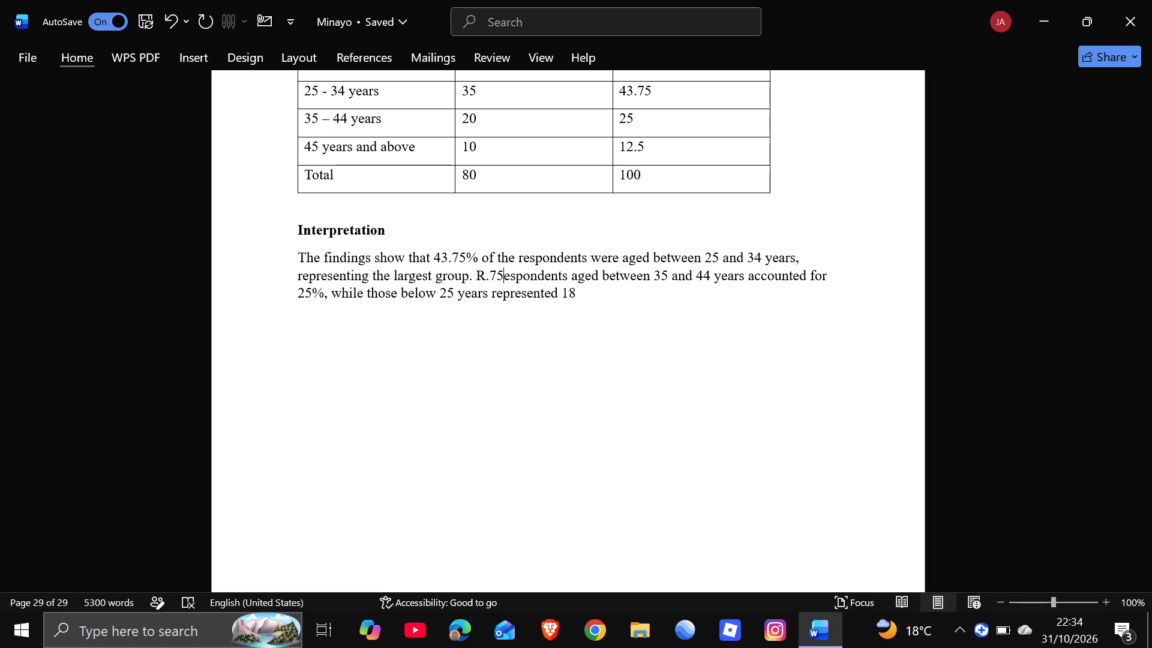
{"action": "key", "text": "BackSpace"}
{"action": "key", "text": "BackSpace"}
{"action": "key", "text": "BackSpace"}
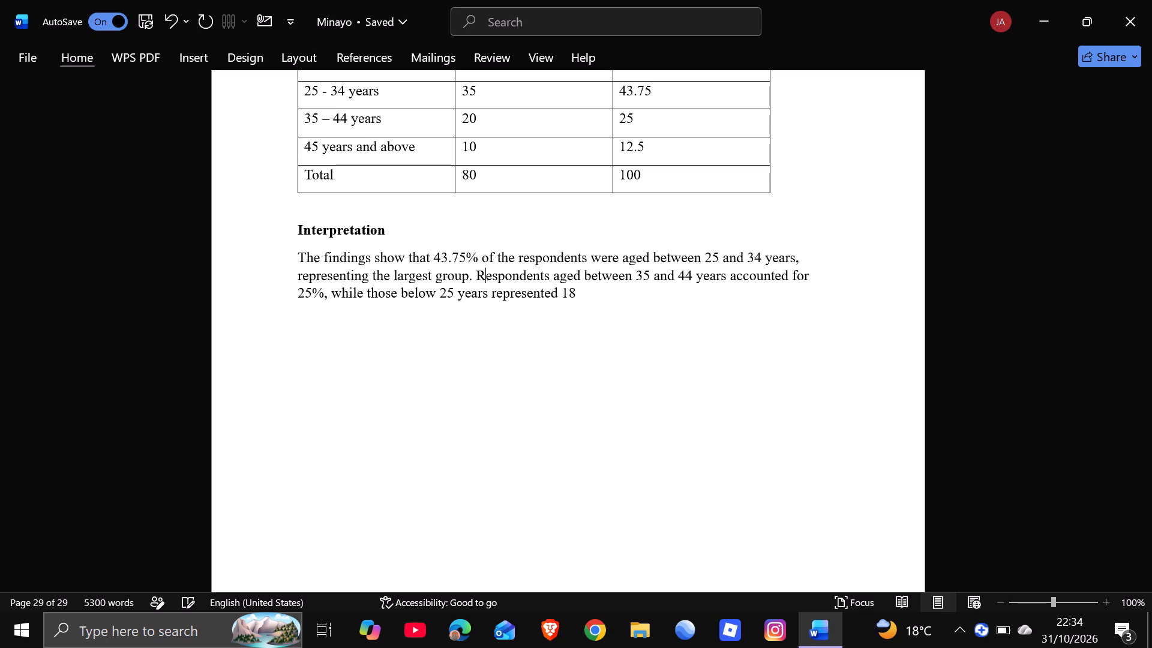
Complete the percentage at the end of the interpretation paragraph as "18.75%" and close the sentence with a period.
{"action": "left_click", "coordinate": [581, 292]}
{"action": "key", "text": "period"}
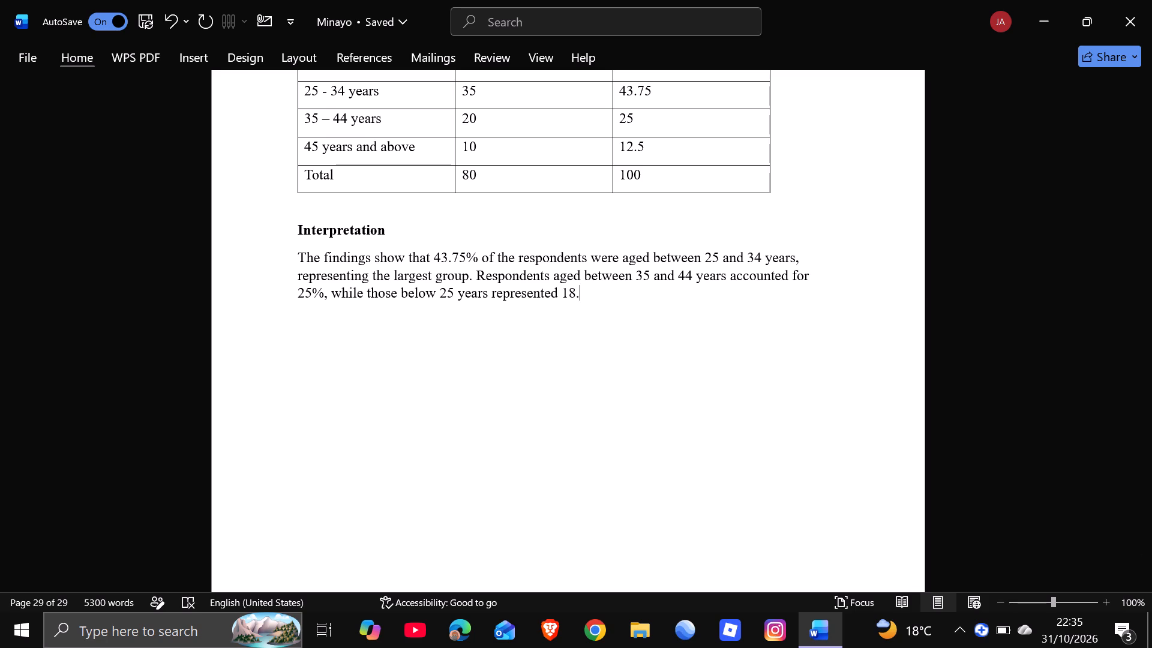
{"action": "type", "text": "75"}
{"action": "key", "text": "shift+percent"}
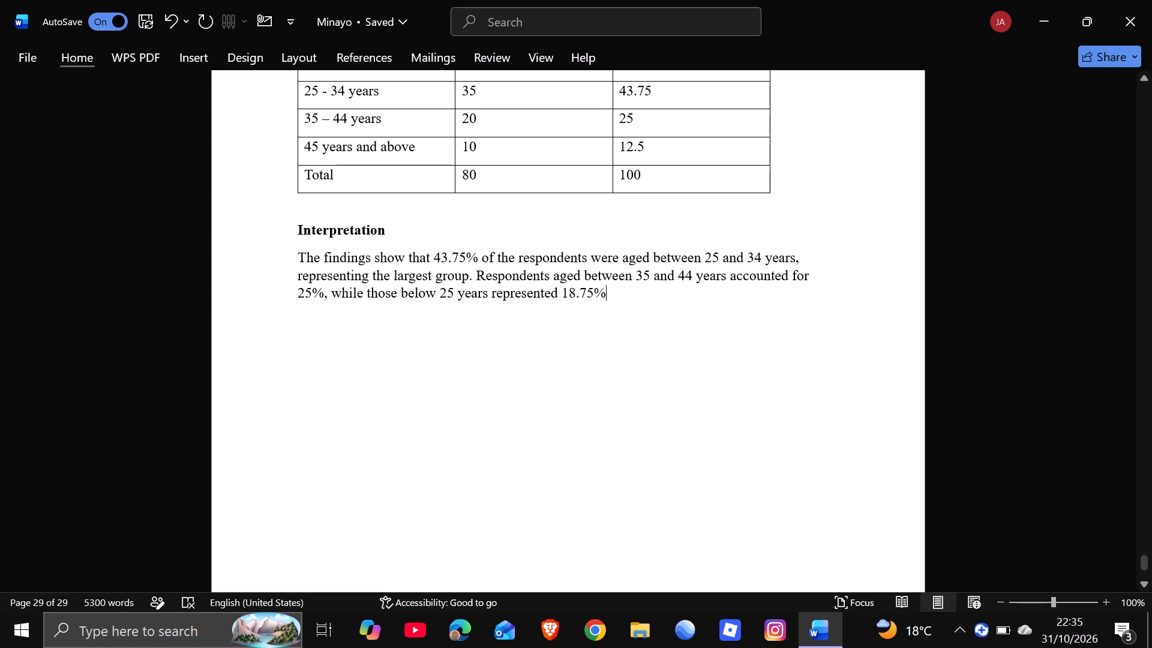
{"action": "left_click", "coordinate": [609, 290]}
{"action": "key", "text": "period"}
Start a third sentence in the interpretation paragraph with the words "The smallest group".
{"action": "key", "text": "space"}
{"action": "key", "text": "t"}
{"action": "type", "text": "he"}
{"action": "key", "text": "space"}
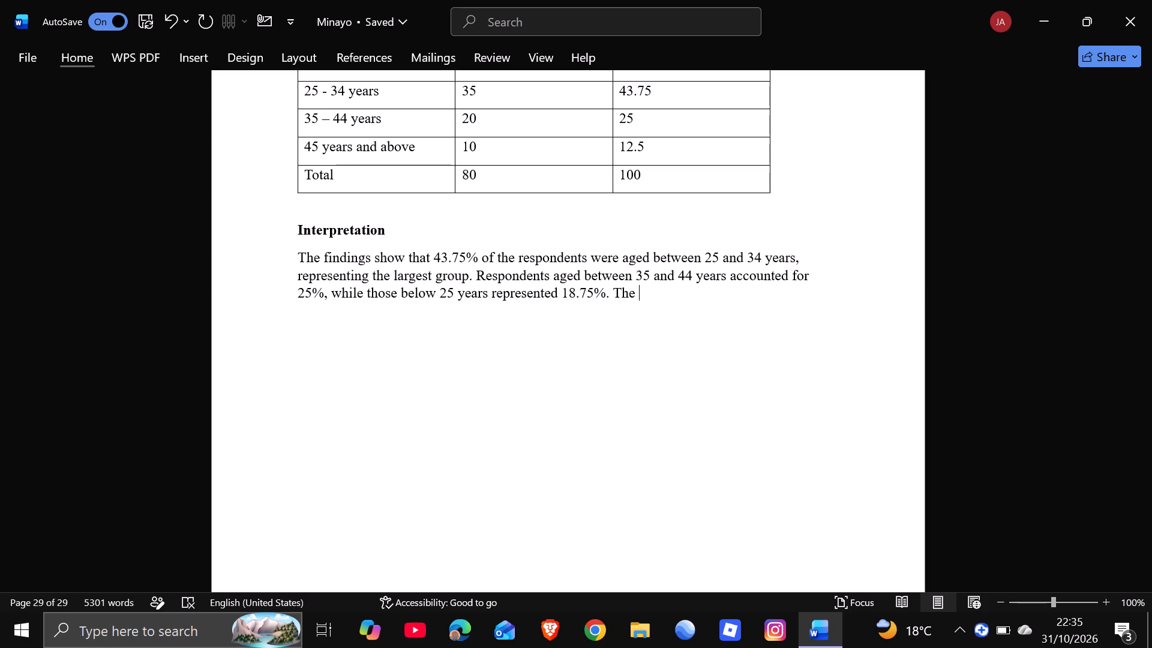
{"action": "type", "text": "sma"}
{"action": "type", "text": "lle"}
{"action": "key", "text": "s"}
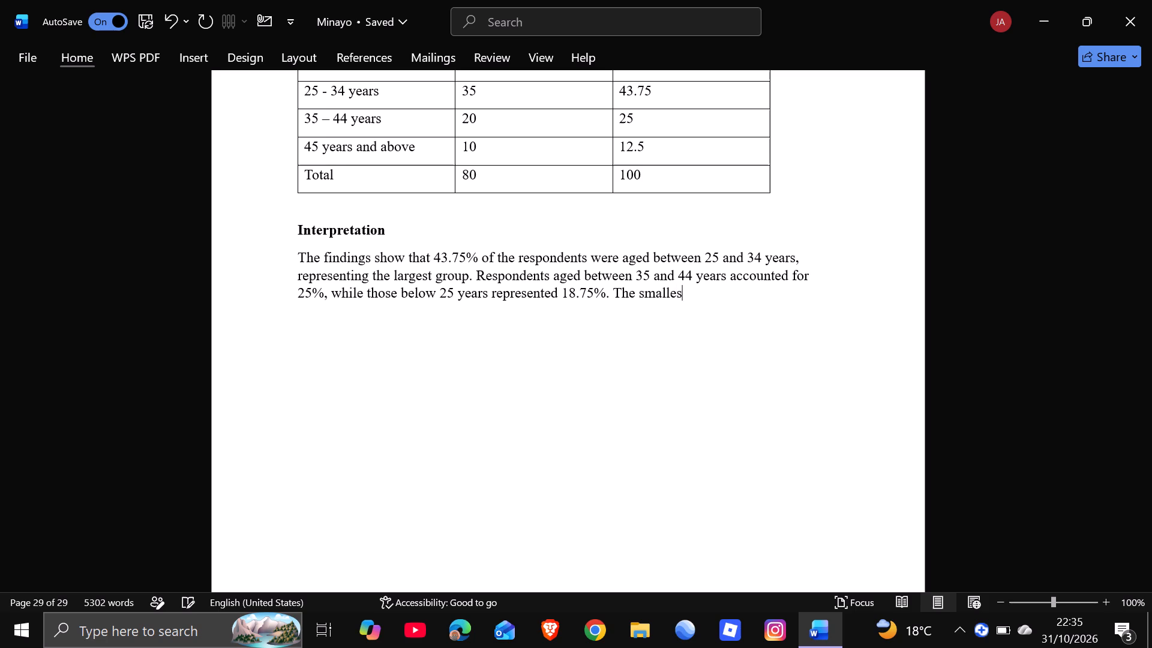
{"action": "type", "text": "t"}
{"action": "key", "text": "space"}
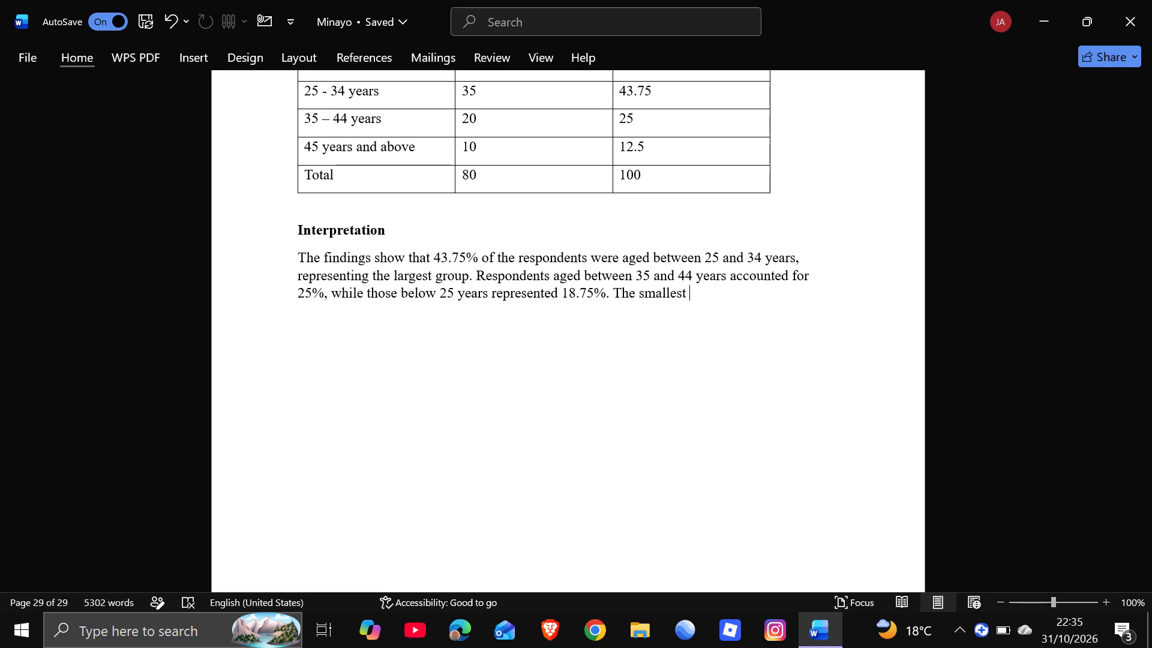
{"action": "key", "text": "g"}
{"action": "type", "text": "rou"}
{"action": "key", "text": "p"}
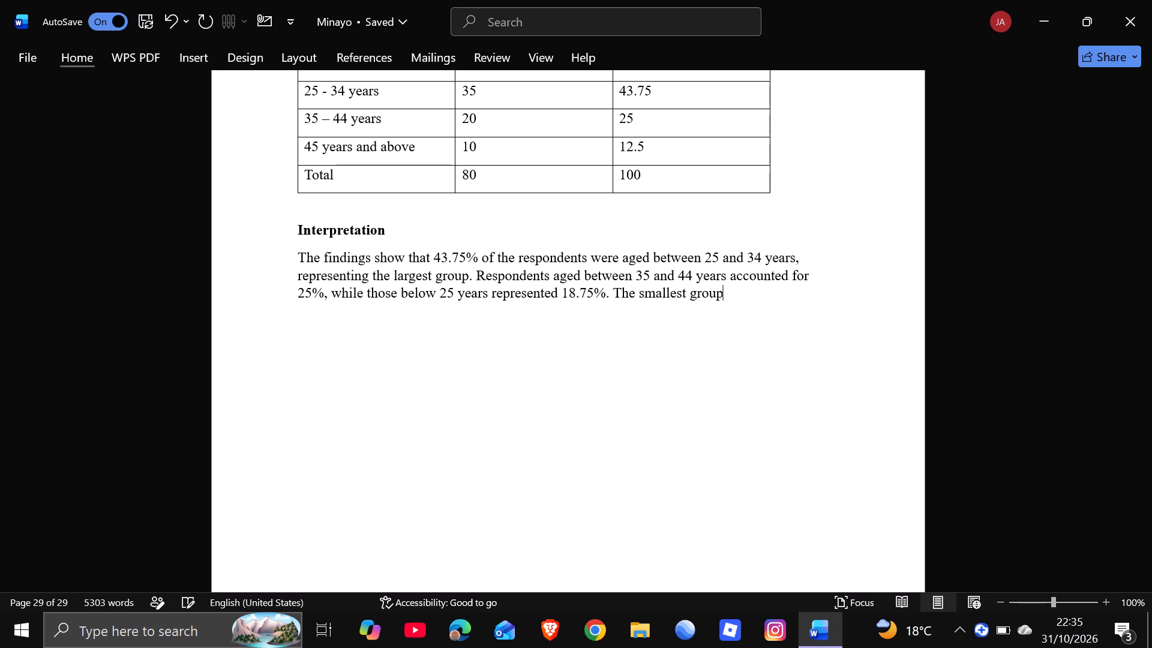
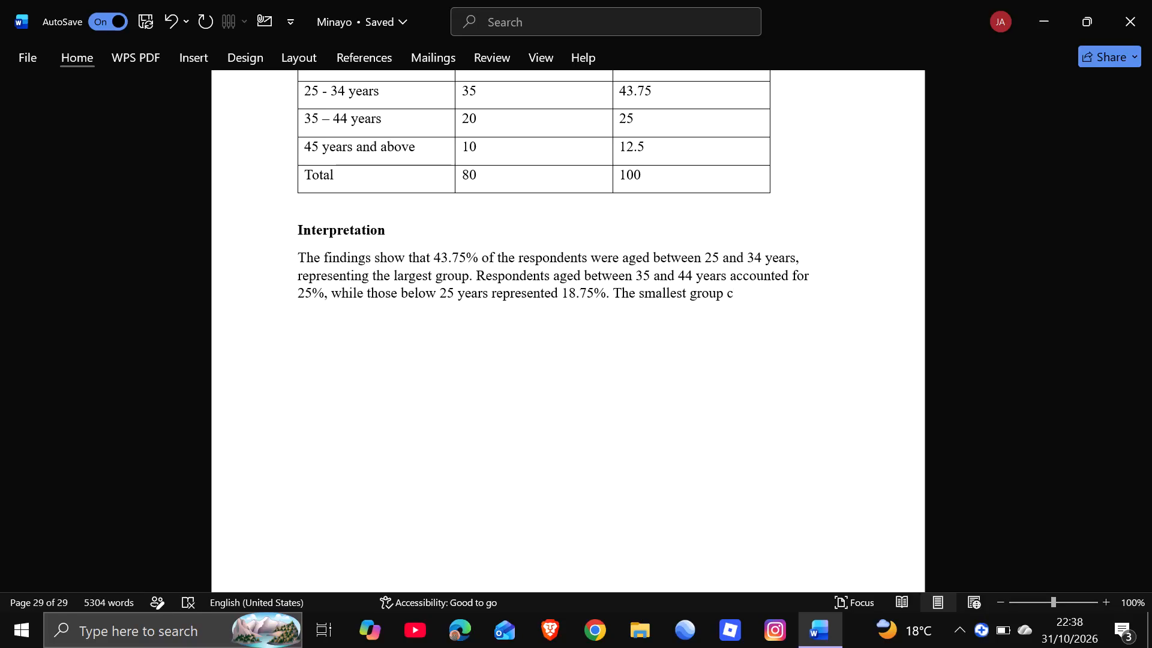
Continue the third sentence of the interpretation after "The smallest group" with "consisted of respondents aged 45 years and above".
{"action": "key", "text": "o"}
{"action": "key", "text": "n"}
{"action": "type", "text": "sisted"}
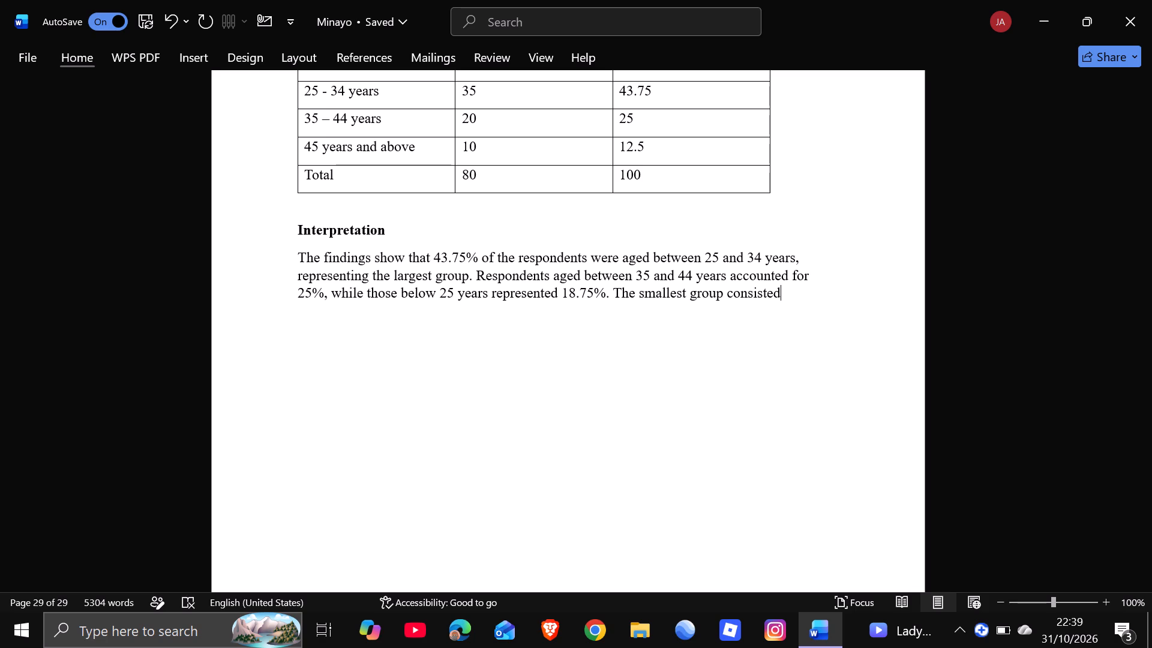
{"action": "key", "text": "space"}
{"action": "type", "text": "of responde"}
{"action": "type", "text": "nt"}
{"action": "key", "text": "s"}
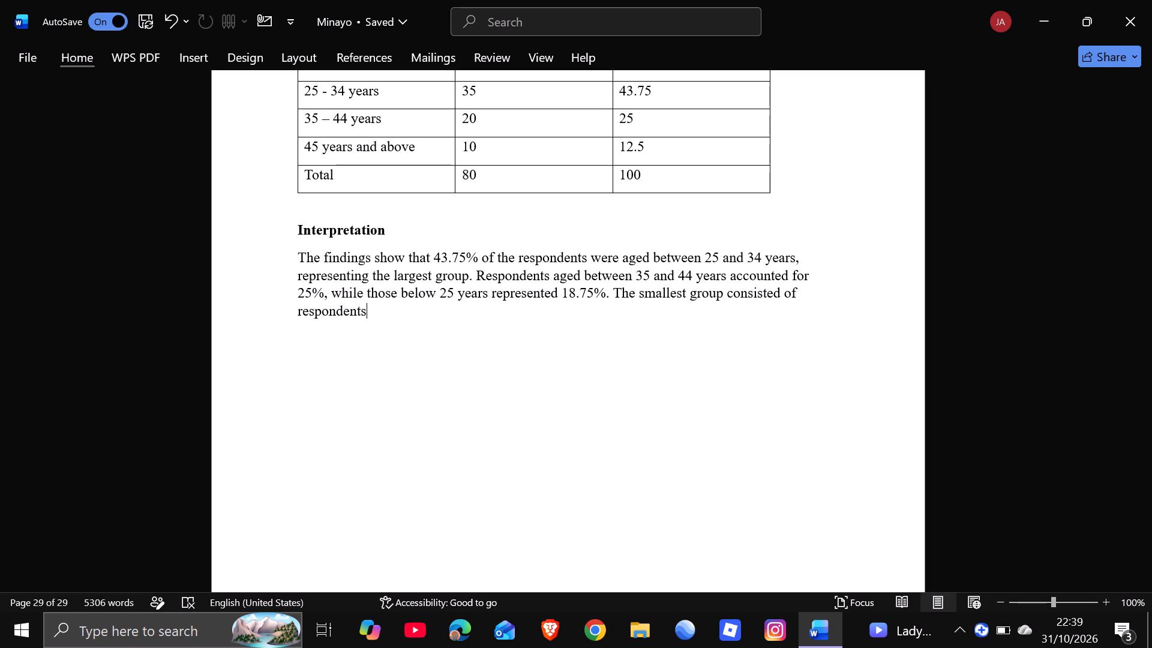
{"action": "key", "text": "space"}
{"action": "type", "text": "aged"}
{"action": "key", "text": "space"}
{"action": "type", "text": "45 year"}
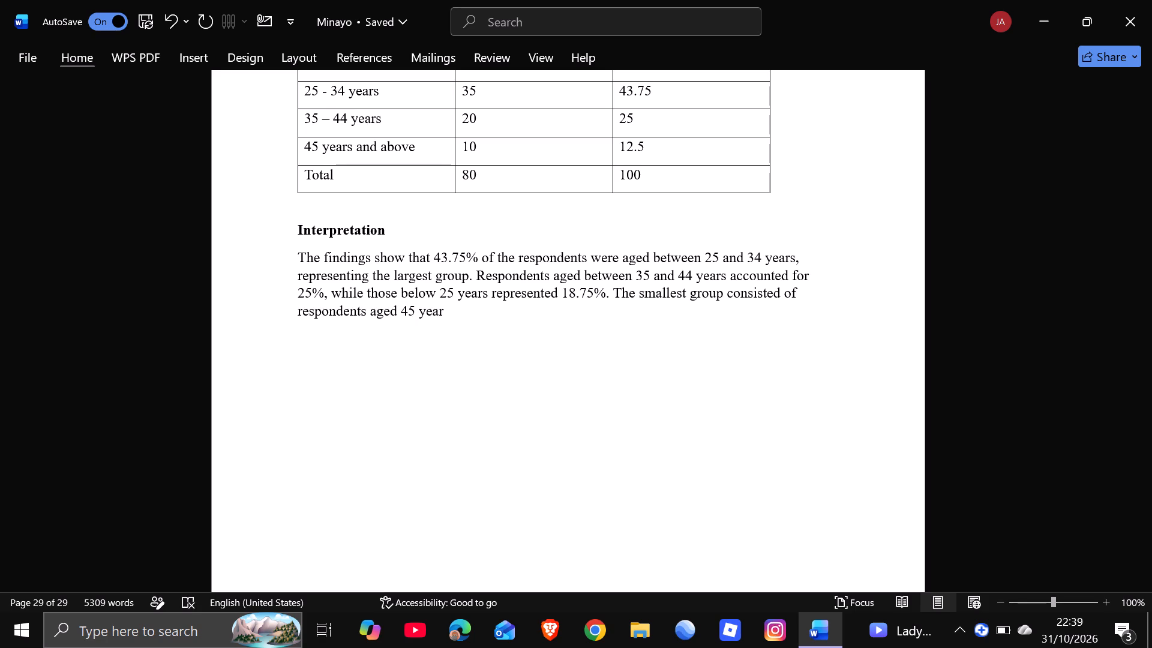
{"action": "type", "text": "s and"}
{"action": "key", "text": "space"}
{"action": "type", "text": "ab"}
{"action": "type", "text": "ove"}
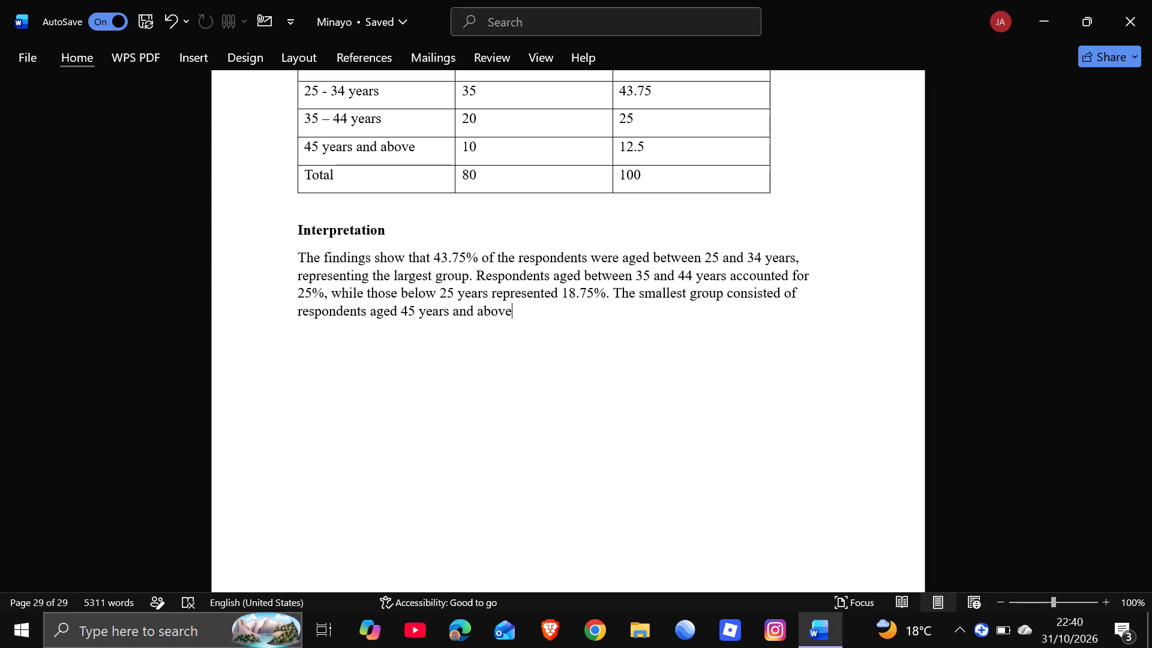
Extend the sentence about the smallest group with the clause ", accounting for 12.5%".
{"action": "type", "text": ", accounting"}
{"action": "key", "text": "space"}
{"action": "type", "text": "for"}
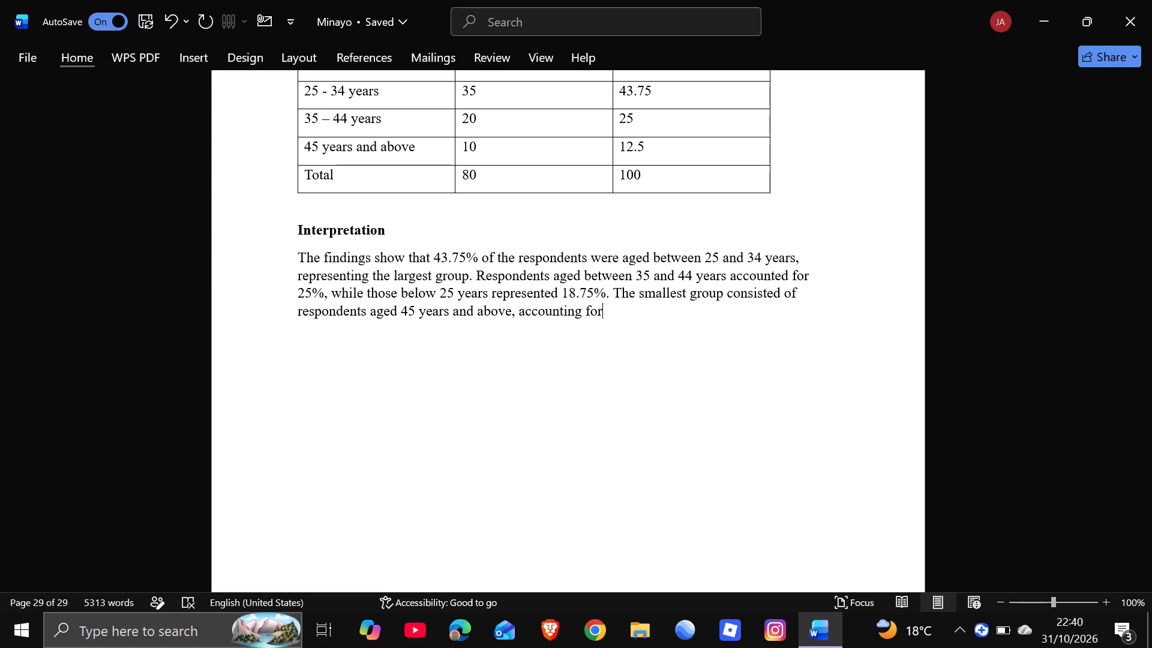
{"action": "key", "text": "space"}
{"action": "type", "text": "12"}
{"action": "key", "text": "period"}
{"action": "key", "text": "5"}
{"action": "key", "text": "shift+percent"}
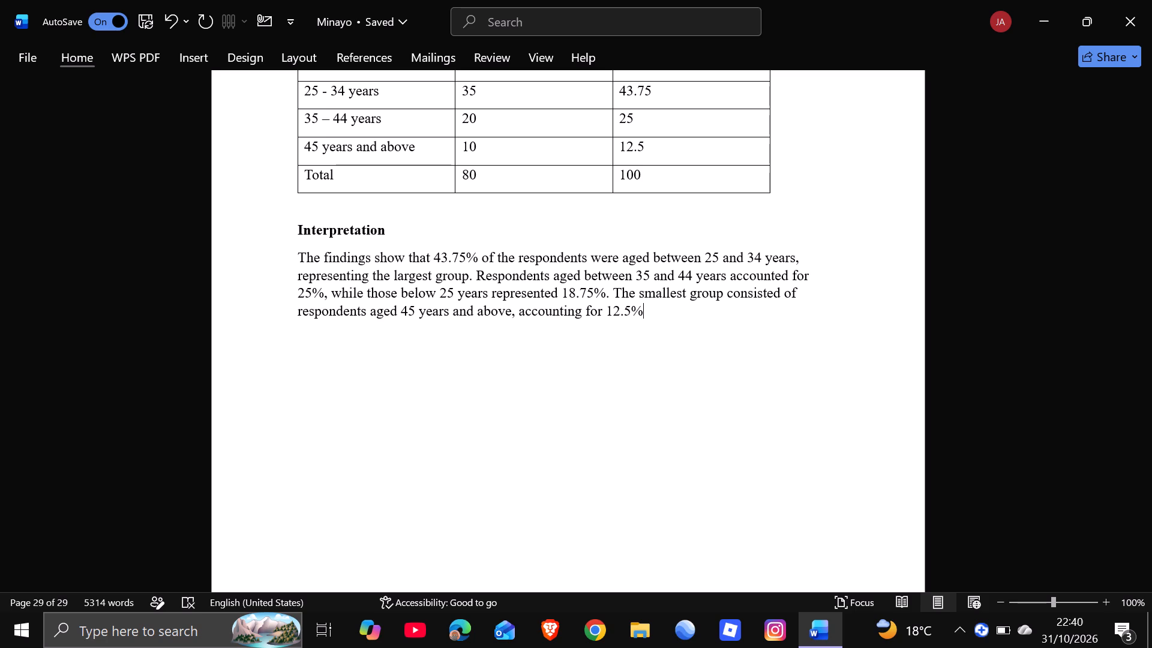
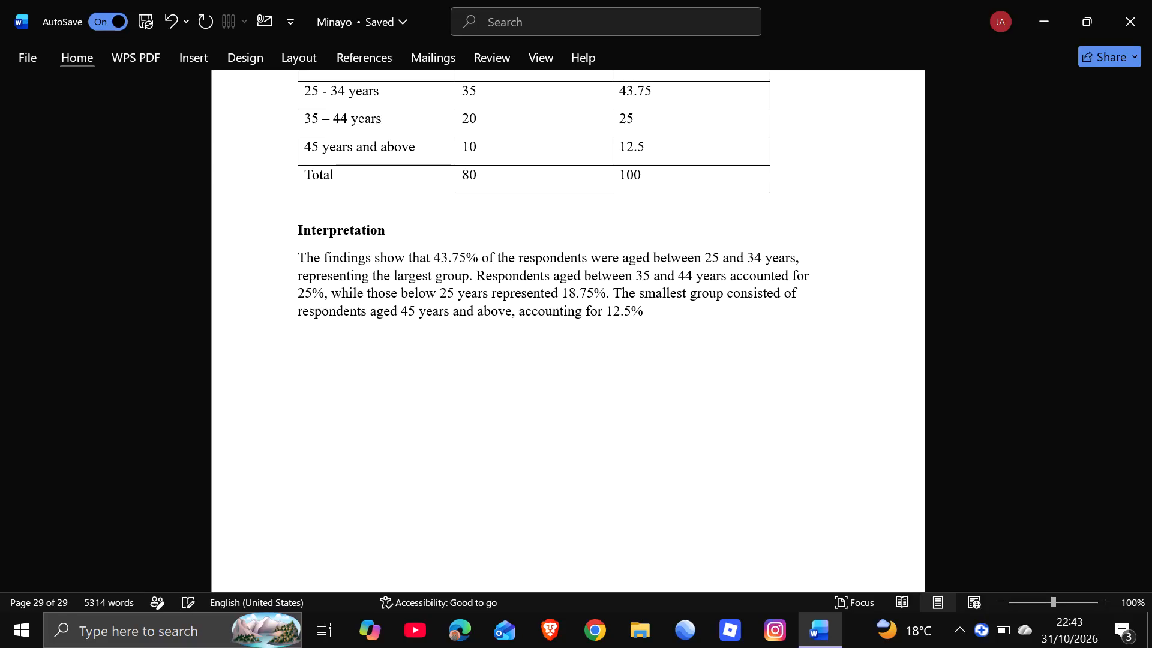
Begin the next subsection heading on a new line below the age interpretation paragraph, with the text "4.3.2 Gender Distri".
{"action": "key", "text": "Return"}
{"action": "key", "text": "BackSpace"}
{"action": "type", "text": "4.3.2"}
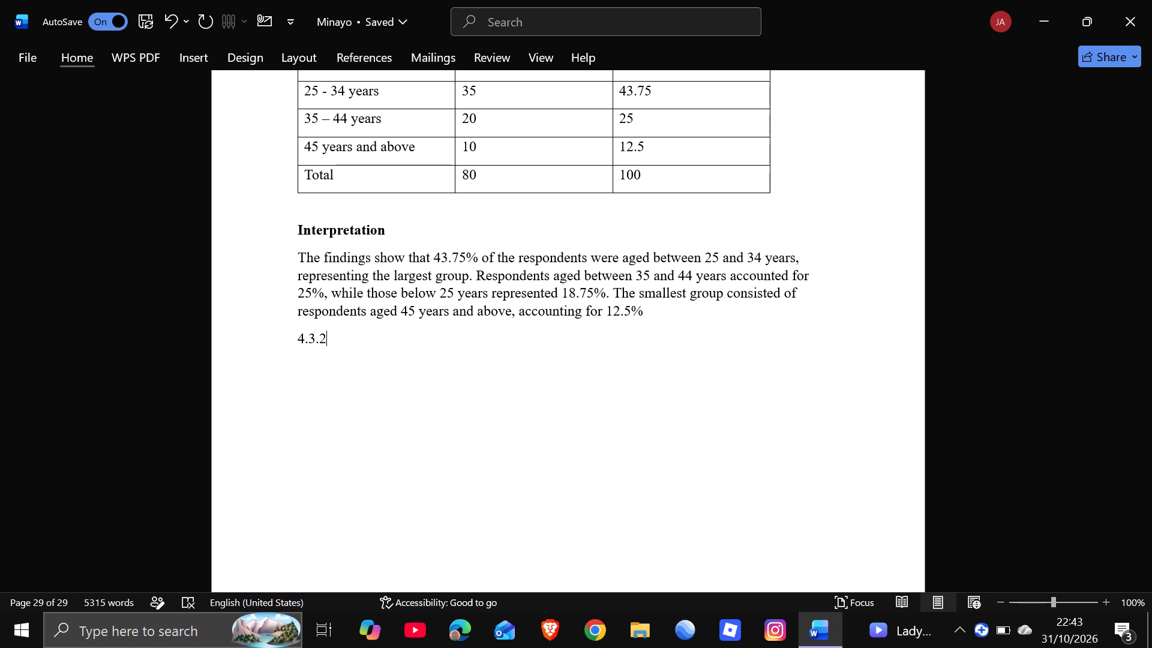
{"action": "key", "text": "space"}
{"action": "key", "text": "g"}
{"action": "key", "text": "e"}
{"action": "key", "text": "n"}
{"action": "type", "text": "der"}
{"action": "key", "text": "space"}
{"action": "key", "text": "d"}
{"action": "type", "text": "istri"}
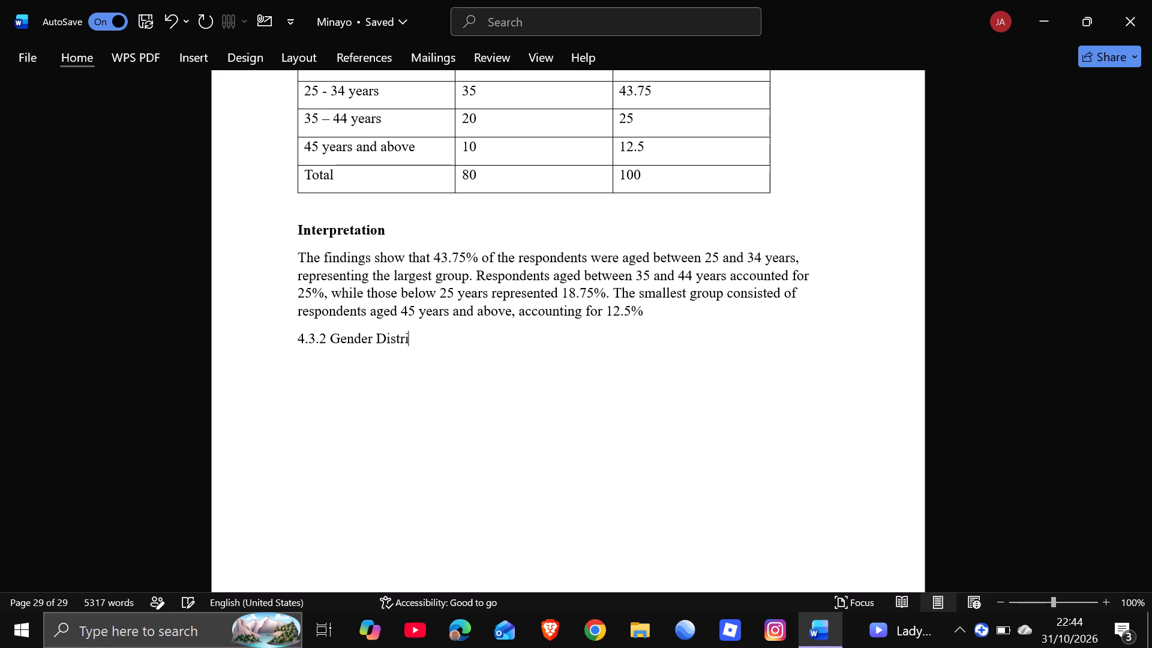
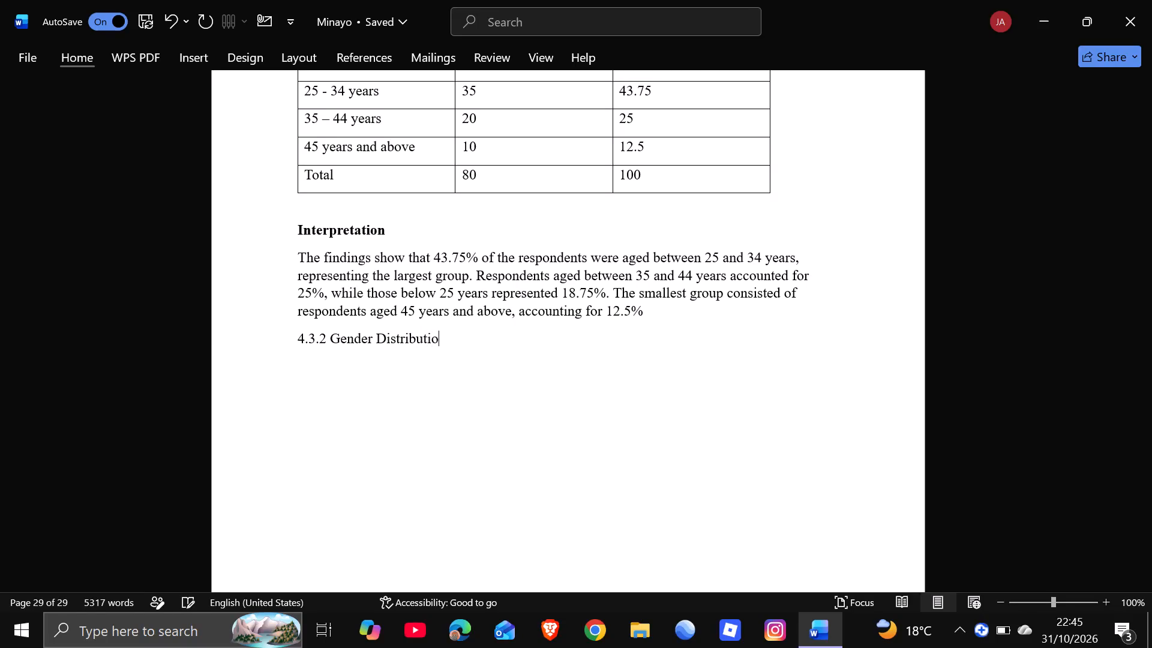
Complete the last word of the new subsection heading so that it reads "4.3.2 Gender Distribution".
{"action": "key", "text": "n"}
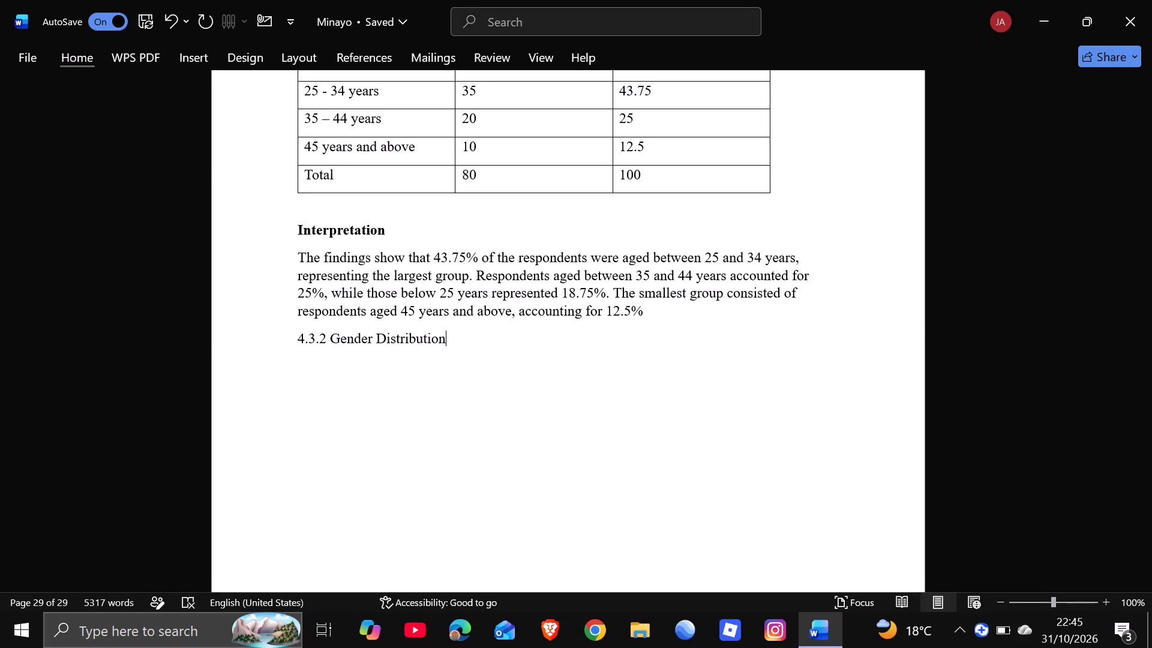
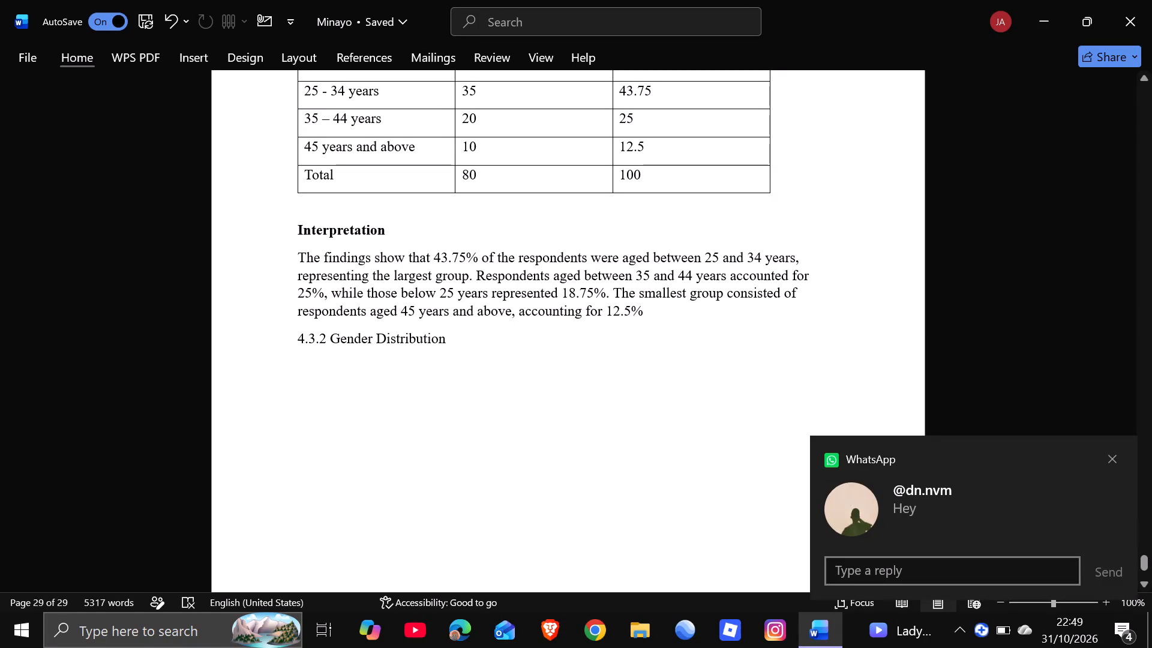
Reply "Heyyy" to the incoming WhatsApp message from its notification and send it.
{"action": "left_click", "coordinate": [845, 571]}
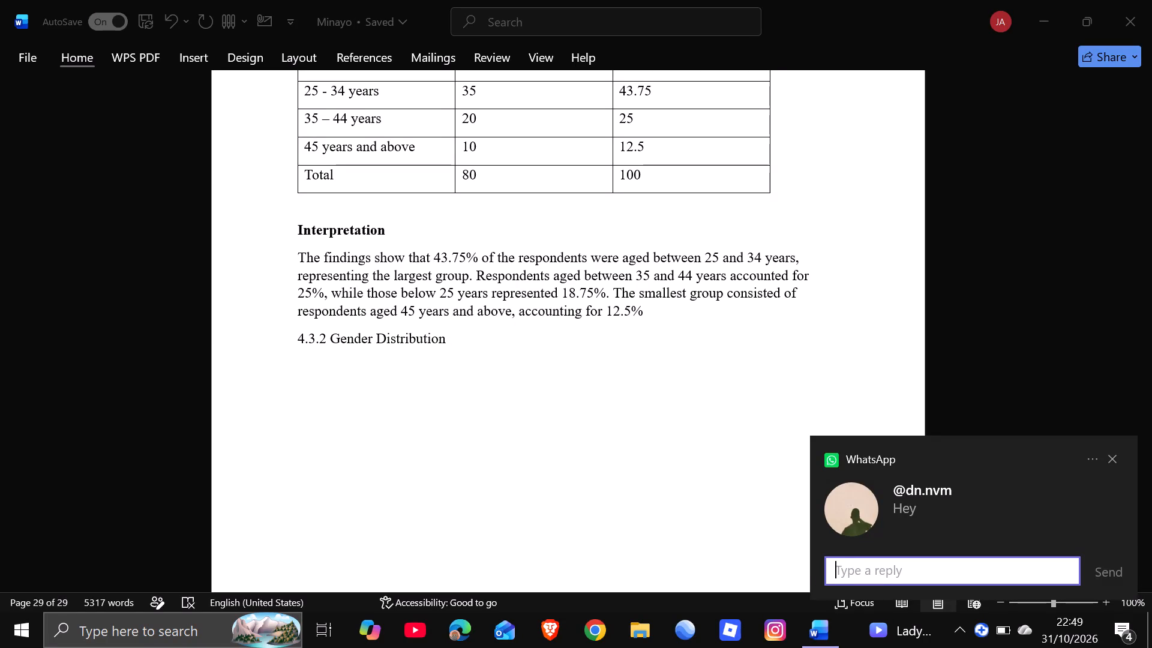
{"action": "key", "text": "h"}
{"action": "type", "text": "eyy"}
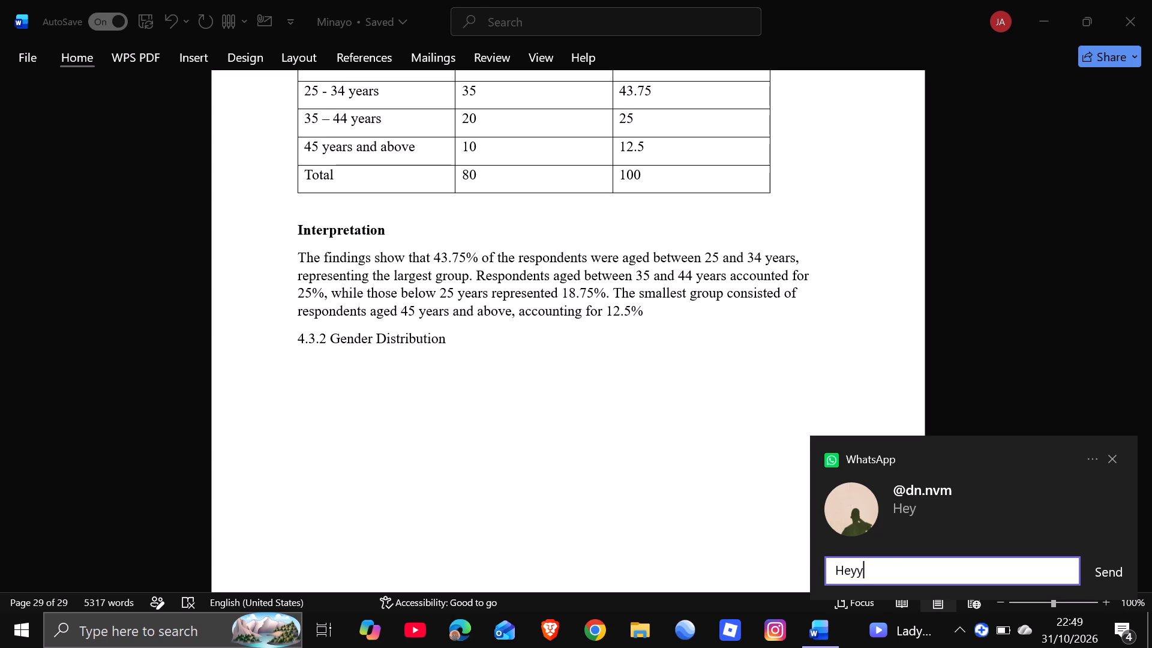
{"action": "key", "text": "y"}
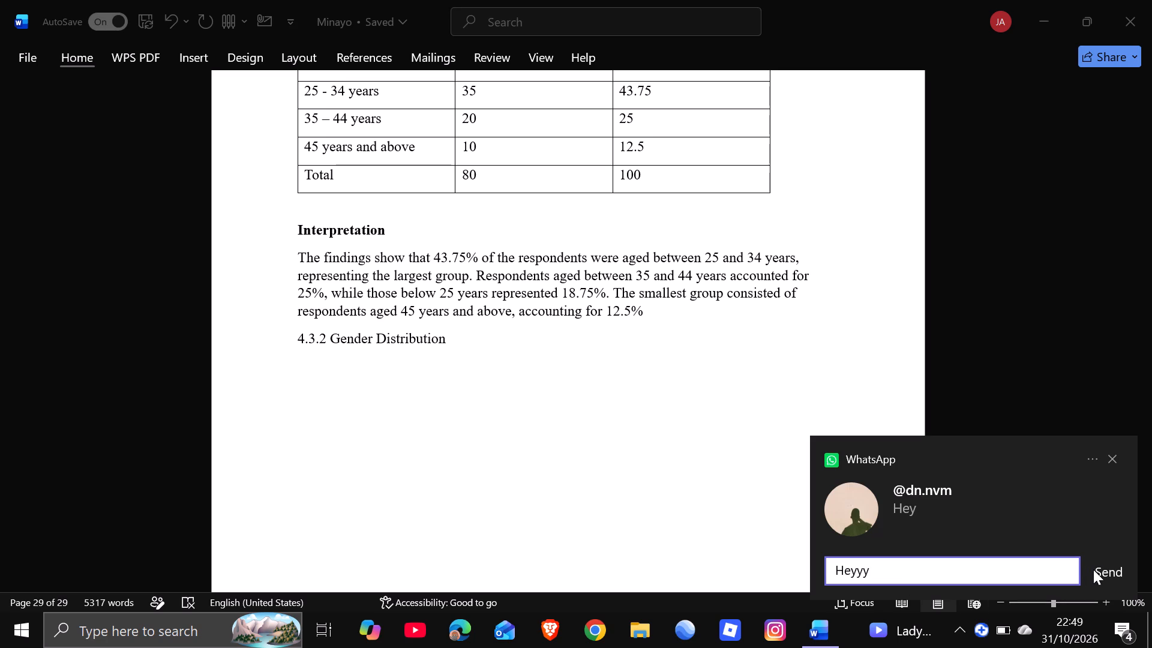
{"action": "left_click", "coordinate": [1103, 572]}
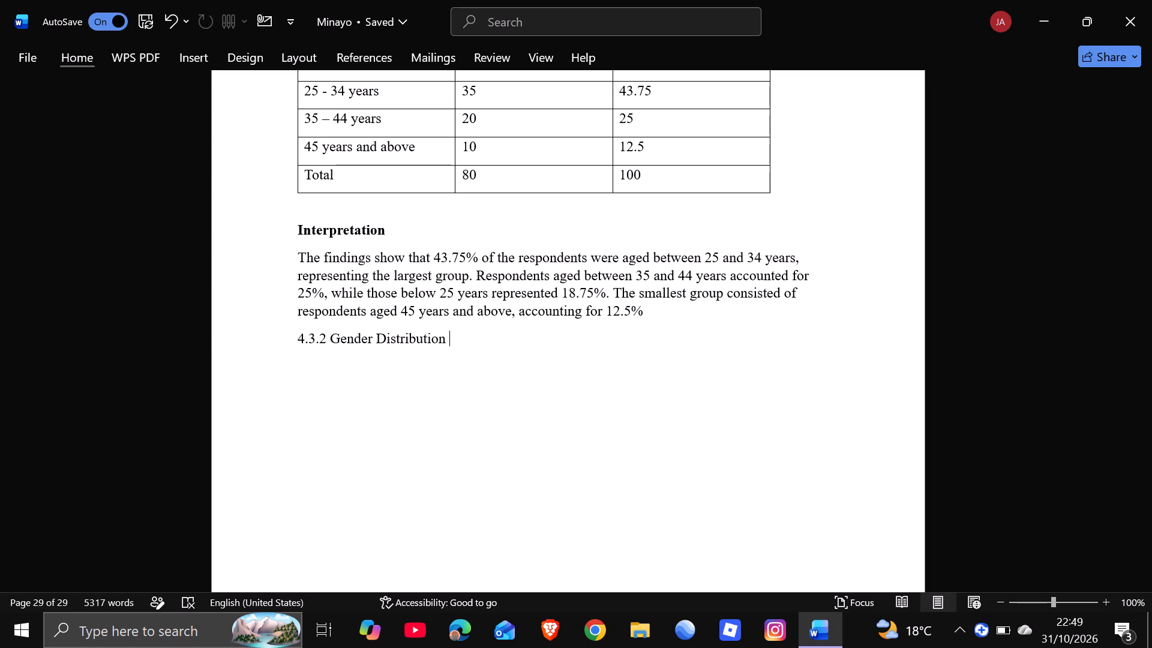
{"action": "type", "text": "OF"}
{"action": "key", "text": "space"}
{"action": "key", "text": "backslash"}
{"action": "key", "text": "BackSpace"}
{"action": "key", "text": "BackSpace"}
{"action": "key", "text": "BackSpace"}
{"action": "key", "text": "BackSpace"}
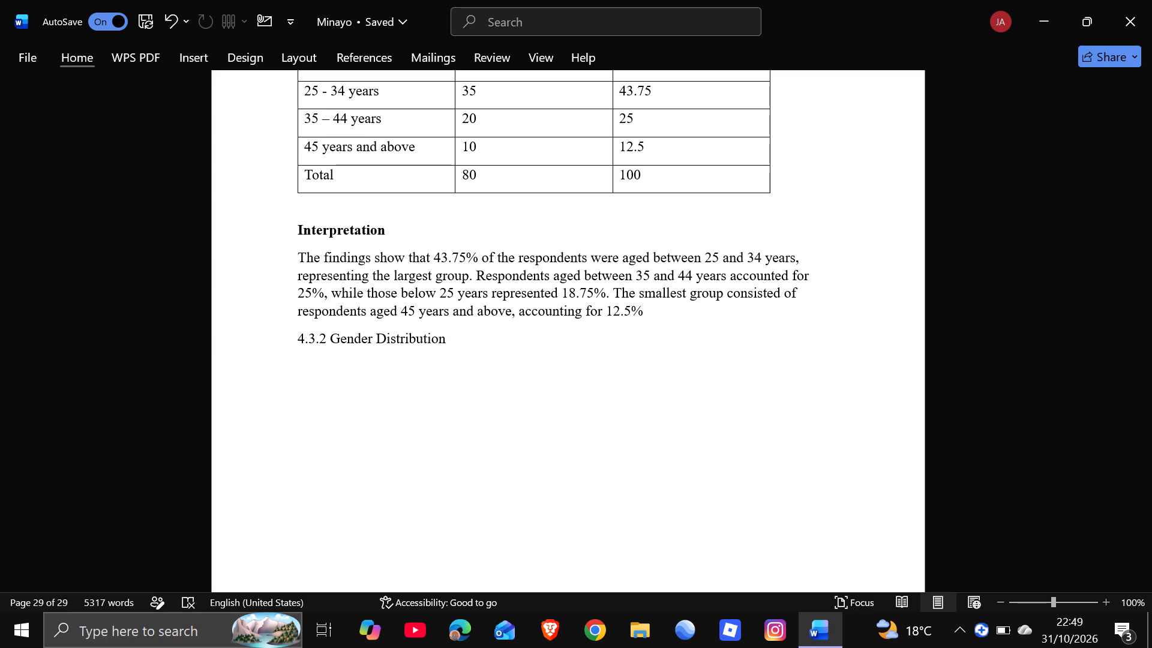
Extend the 4.3.2 subsection heading with "of Respondents" so that it reads "Gender Distribution of Respondents".
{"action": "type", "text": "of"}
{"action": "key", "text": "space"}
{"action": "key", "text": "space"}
Complete the 4.3.2 Gender Distribution heading with the word "Respondents" and start a new line below it.
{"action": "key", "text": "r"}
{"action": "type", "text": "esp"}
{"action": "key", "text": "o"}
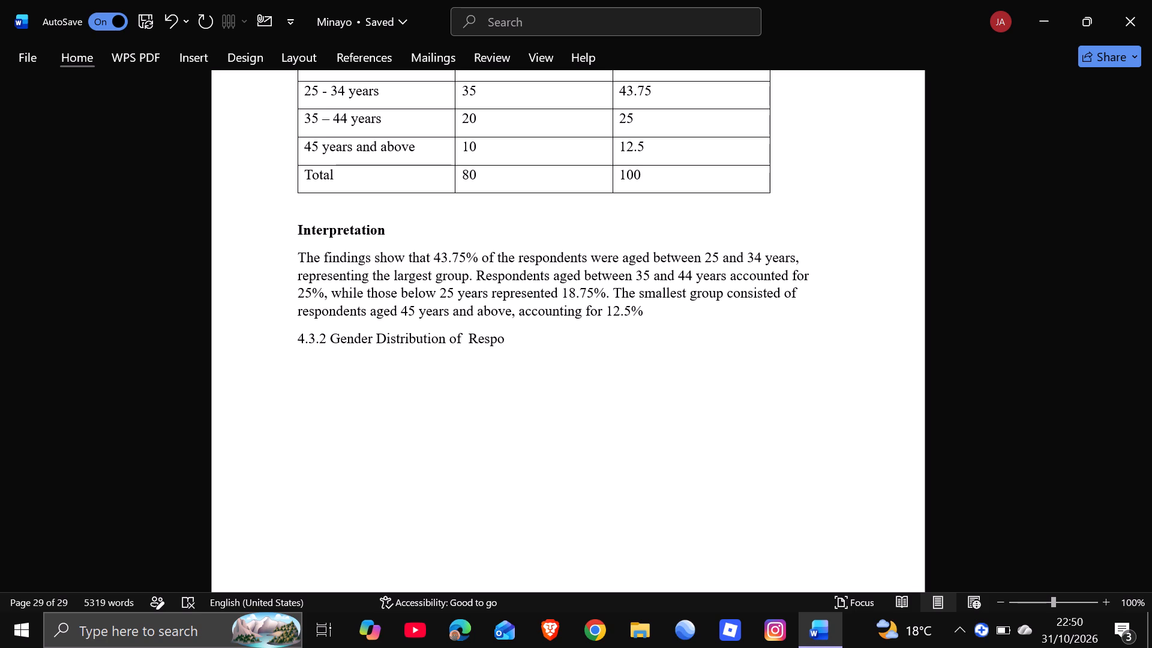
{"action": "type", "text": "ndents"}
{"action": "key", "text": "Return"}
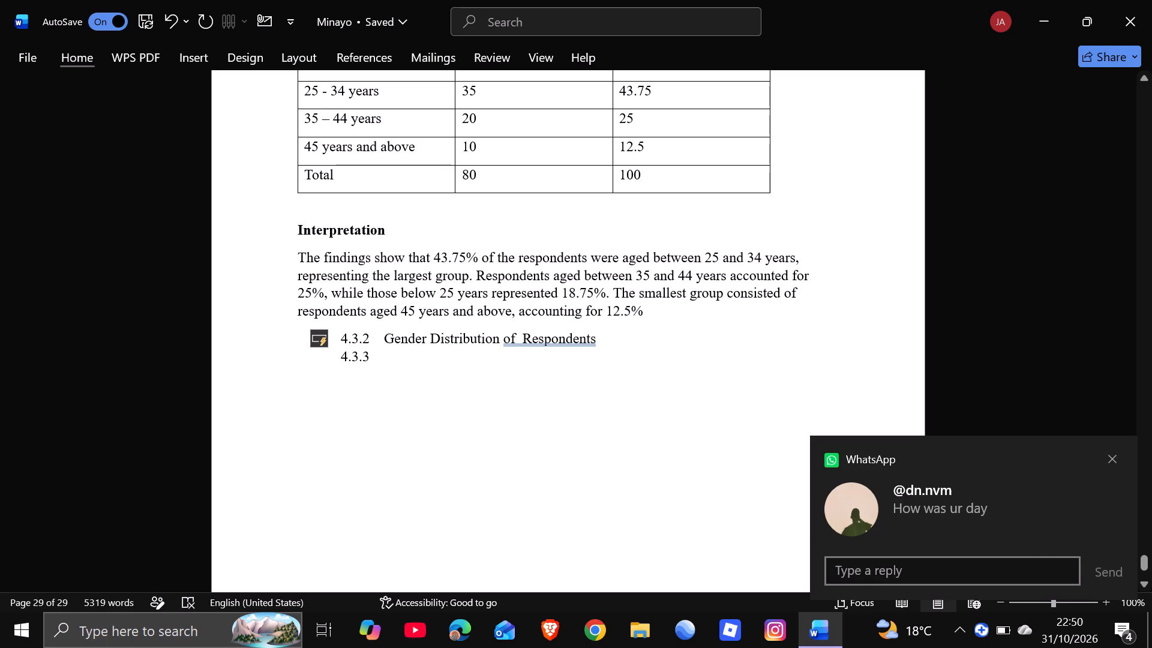
Delete the extra space between "of" and "Respondents" in the 4.3.2 heading.
{"action": "left_click", "coordinate": [524, 338]}
{"action": "key", "text": "BackSpace"}
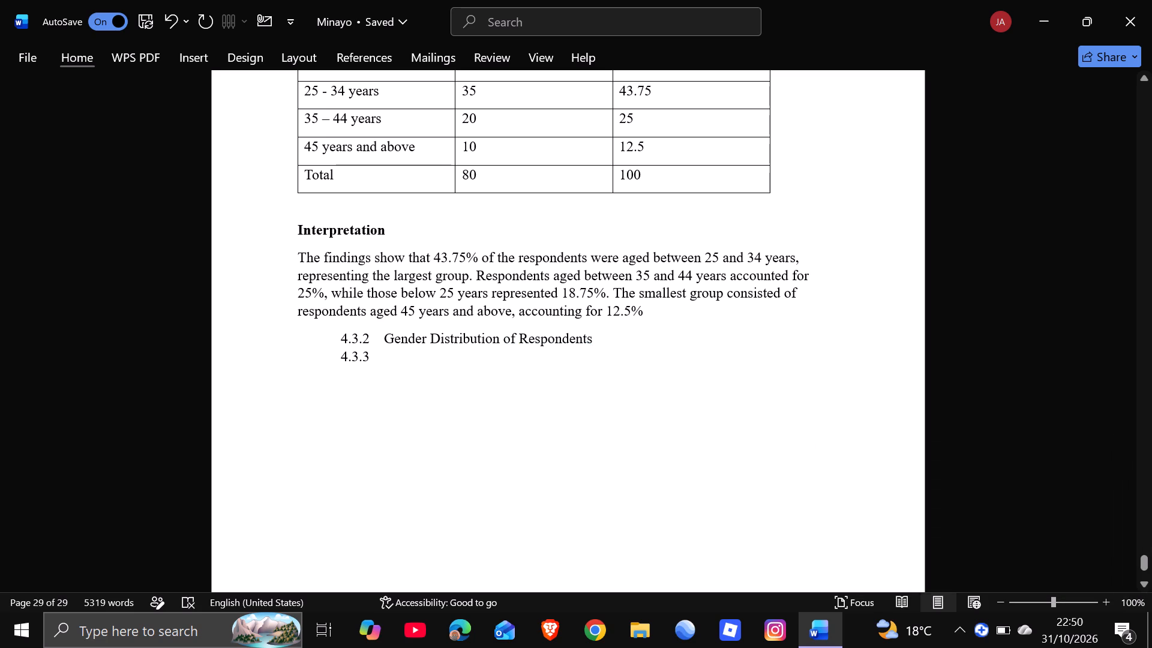
Remove the automatic list number 4.3.3 from the empty line below the gender distribution heading.
{"action": "left_click", "coordinate": [379, 364]}
{"action": "key", "text": "BackSpace"}
{"action": "key", "text": "BackSpace"}
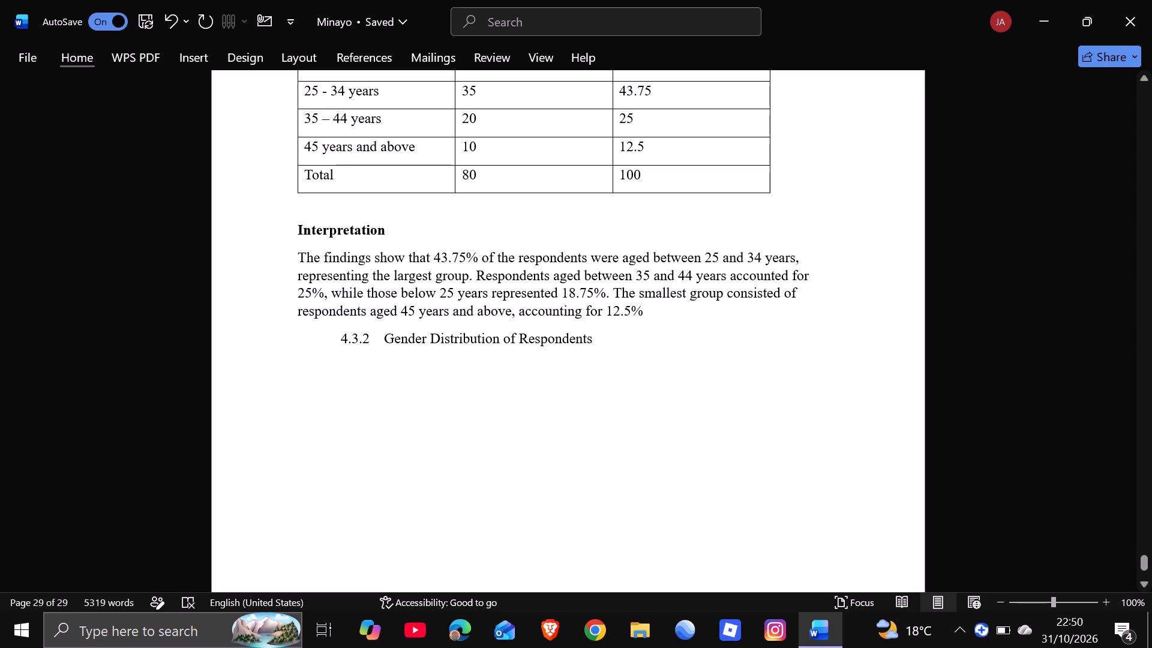
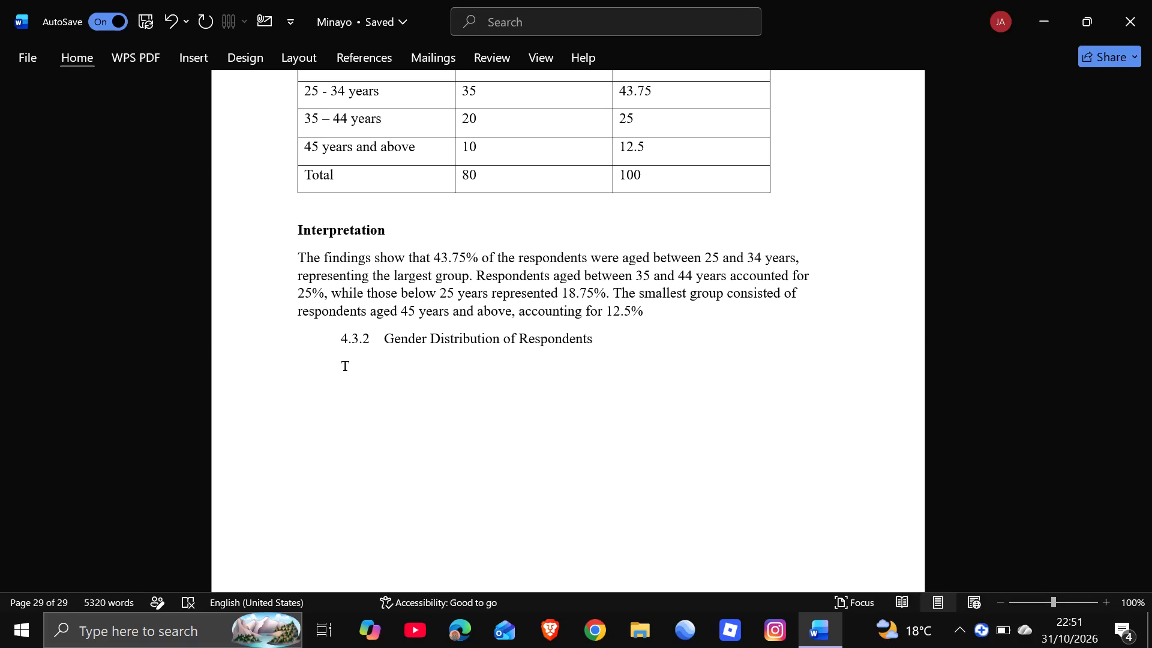
Remove the indent from the new body paragraph below the 4.3.2 heading so it starts at the page margin.
{"action": "key", "text": "BackSpace"}
{"action": "key", "text": "BackSpace"}
Begin the introductory sentence under Gender Distribution of Respondents with "The study sought".
{"action": "type", "text": "he"}
{"action": "key", "text": "space"}
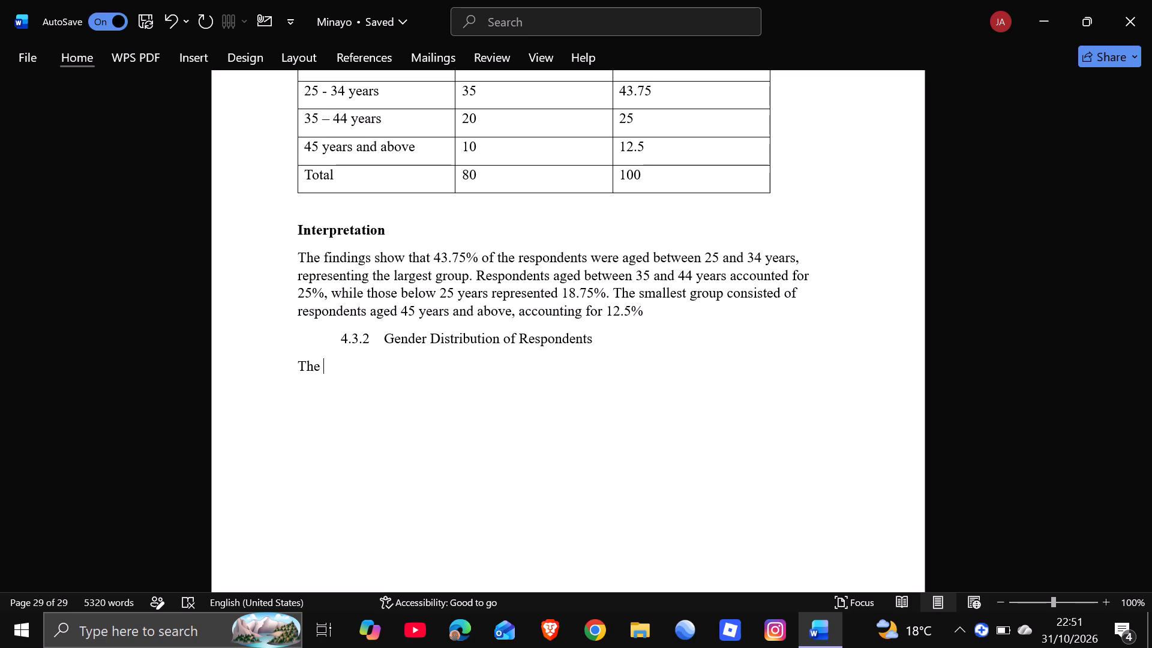
{"action": "type", "text": "study"}
{"action": "key", "text": "space"}
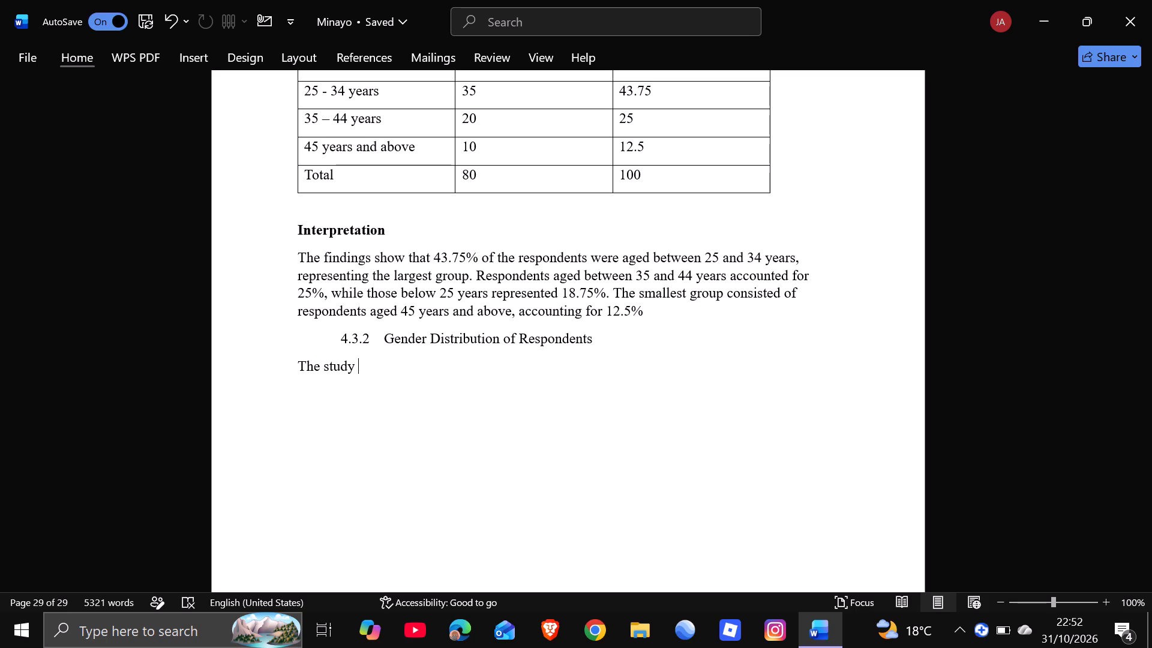
{"action": "type", "text": "sought"}
{"action": "type", "text": "bto"}
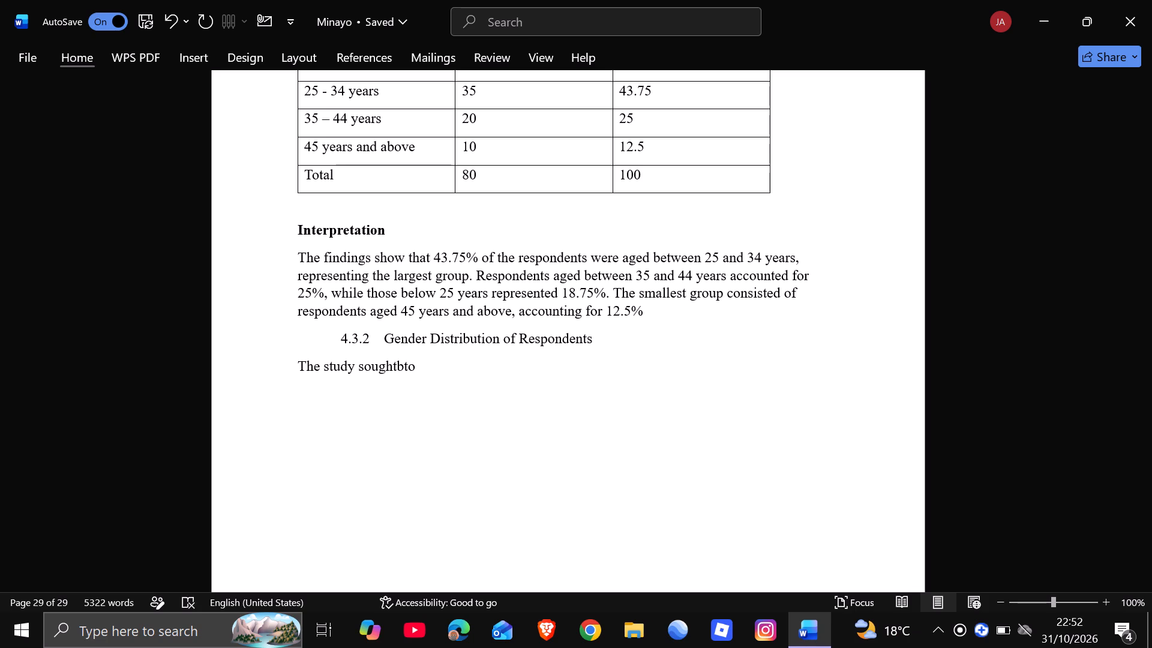
{"action": "key", "text": "BackSpace"}
{"action": "key", "text": "BackSpace"}
{"action": "key", "text": "BackSpace"}
Continue the introductory sentence with "to establish the" so it reads "The study sought to establish the".
{"action": "key", "text": "space"}
{"action": "type", "text": "to est"}
{"action": "key", "text": "a"}
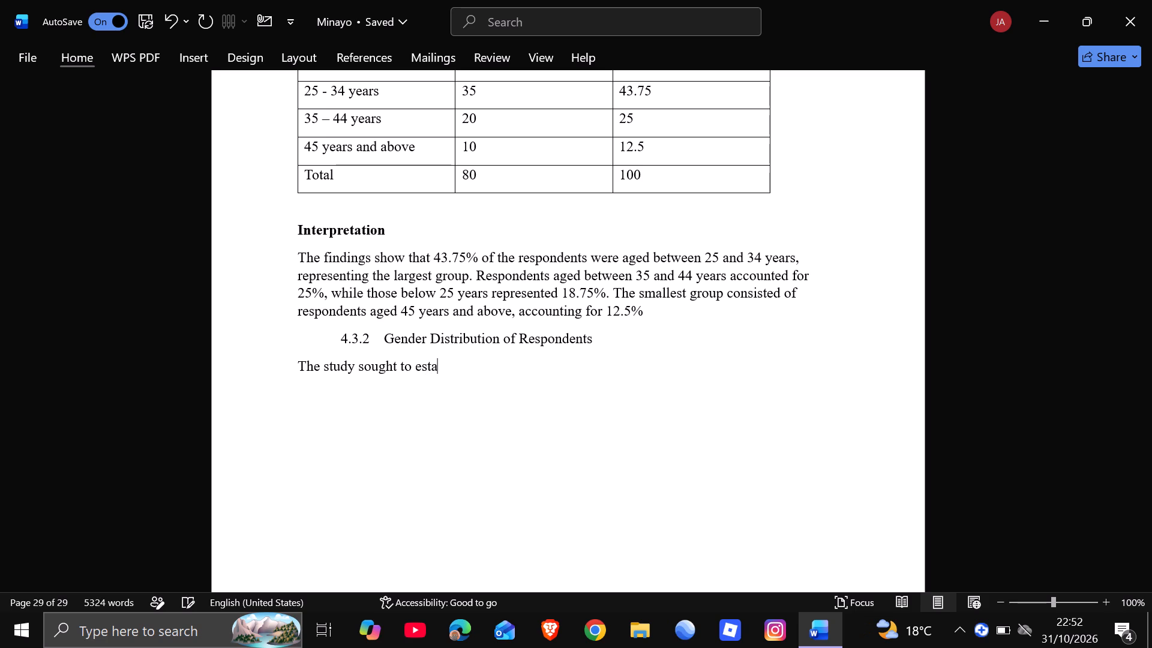
{"action": "type", "text": "blish"}
{"action": "type", "text": "bthe"}
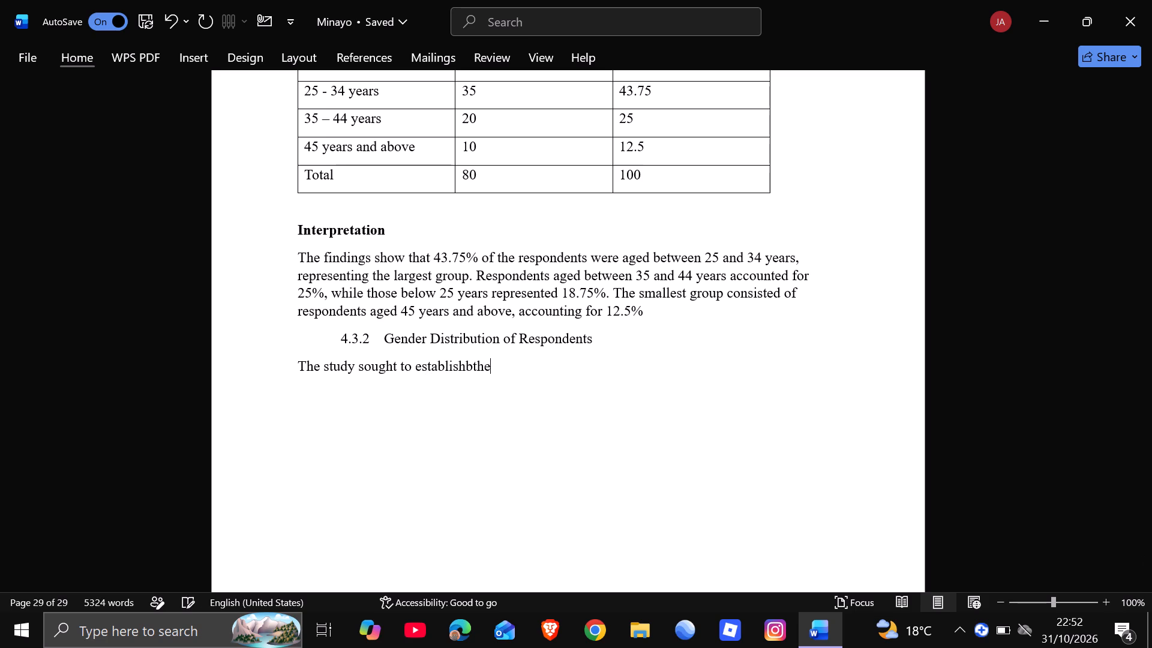
{"action": "key", "text": "BackSpace"}
{"action": "key", "text": "BackSpace"}
{"action": "key", "text": "BackSpace"}
{"action": "key", "text": "BackSpace"}
{"action": "key", "text": "space"}
{"action": "type", "text": "the"}
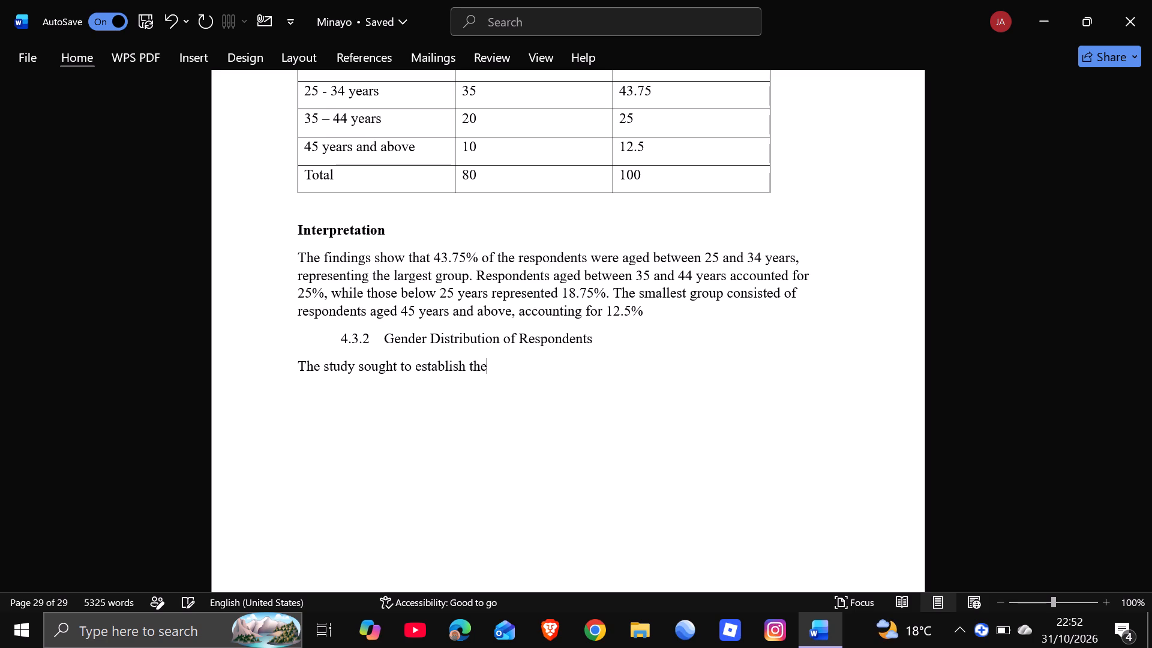
{"action": "key", "text": "space"}
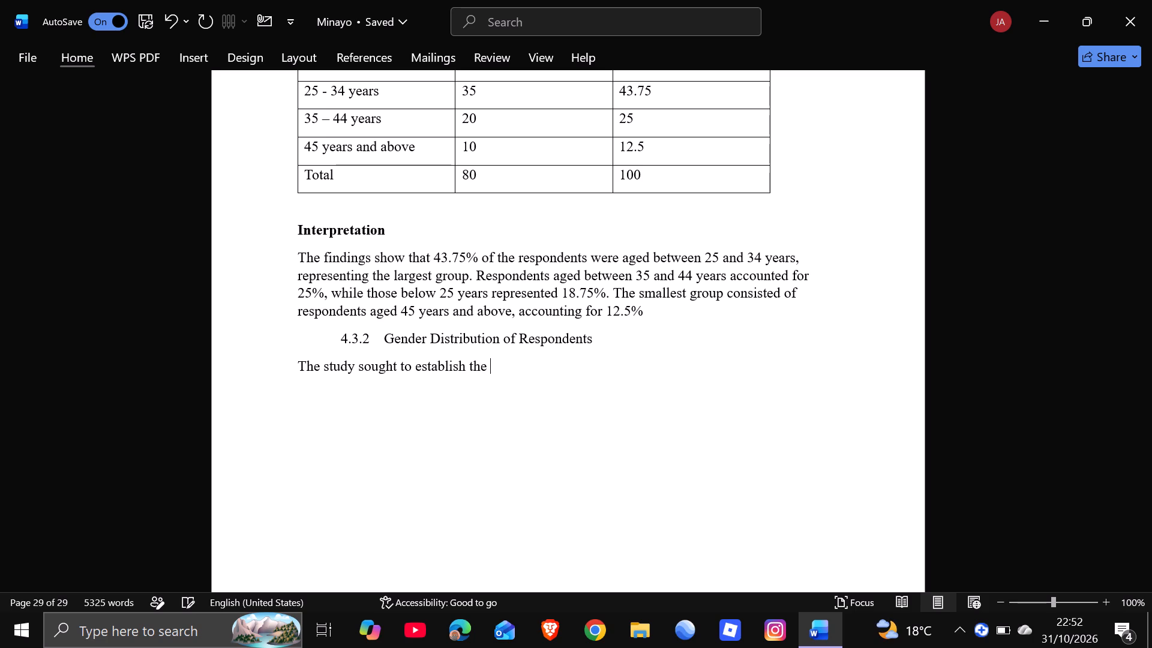
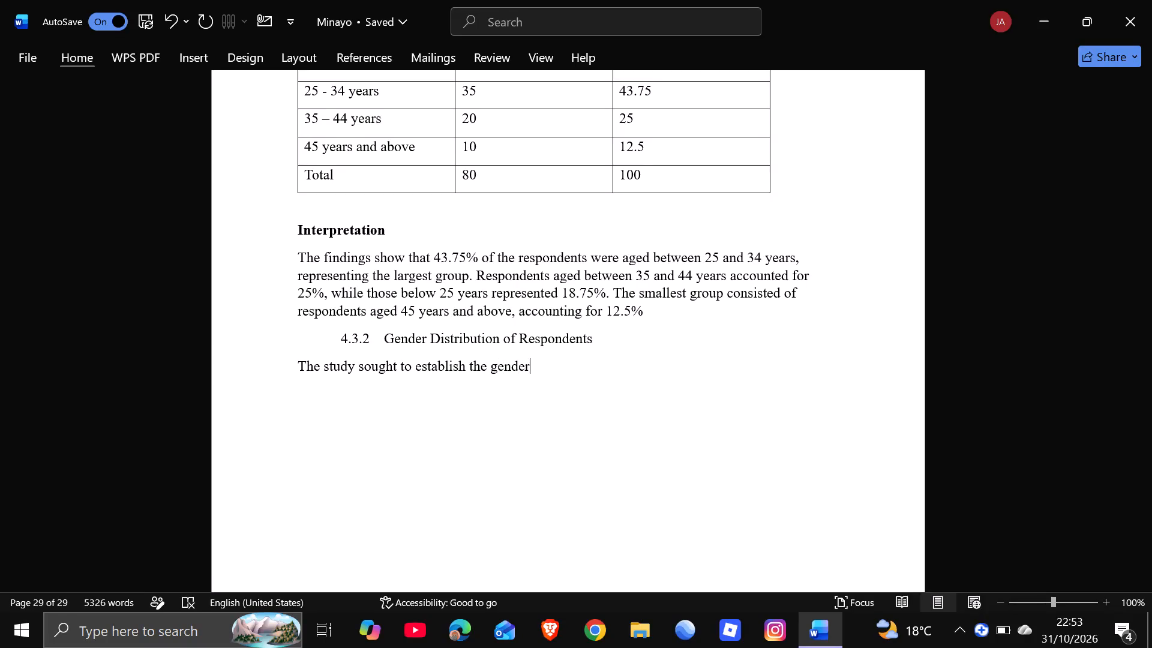
Complete the introductory sentence under Gender Distribution of Respondents with "distribution of the respondents." after the word "gender".
{"action": "key", "text": "space"}
{"action": "type", "text": "distribution"}
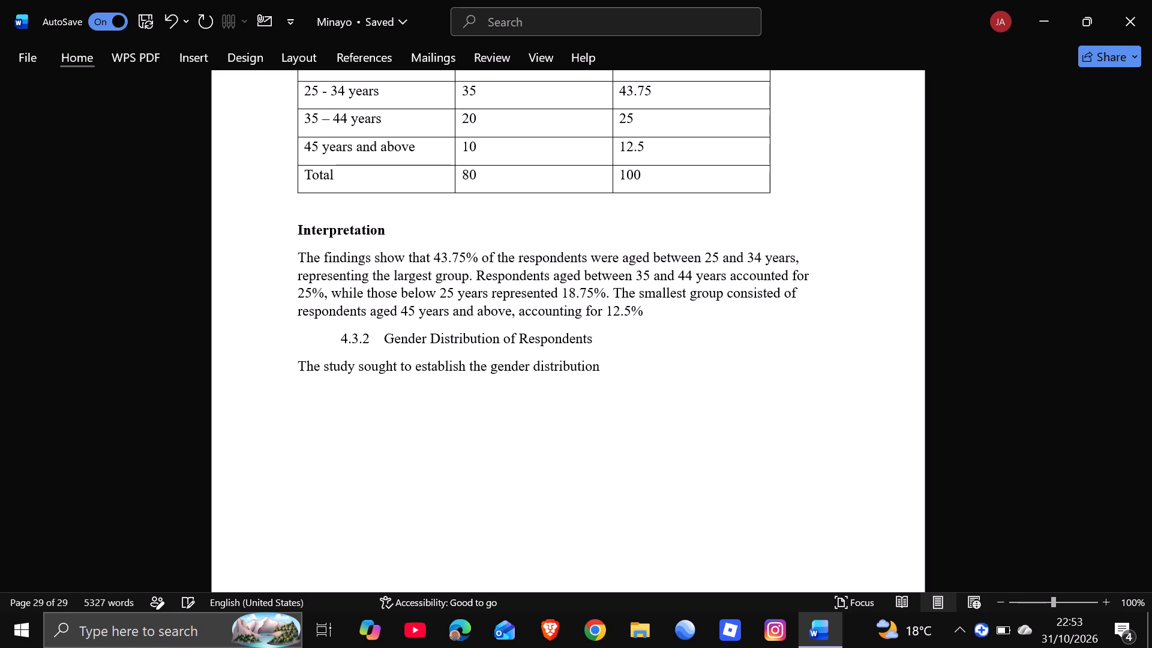
{"action": "key", "text": "space"}
{"action": "type", "text": "of the"}
{"action": "key", "text": "space"}
{"action": "type", "text": "respo"}
{"action": "type", "text": "ndent"}
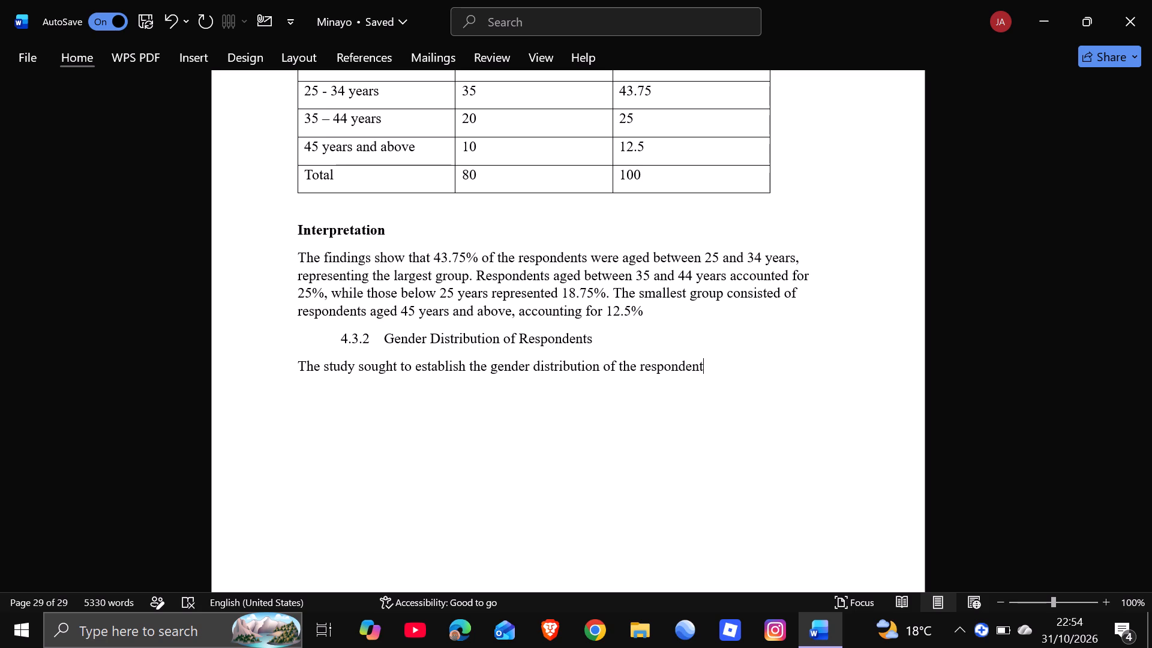
{"action": "key", "text": "s"}
{"action": "key", "text": "period"}
{"action": "key", "text": "space"}
Add a second sentence to the 4.3.2 introductory paragraph reading "The results are presented in the table".
{"action": "key", "text": "t"}
{"action": "type", "text": "he"}
{"action": "key", "text": "space"}
{"action": "type", "text": "resu"}
{"action": "type", "text": "lt"}
{"action": "key", "text": "s"}
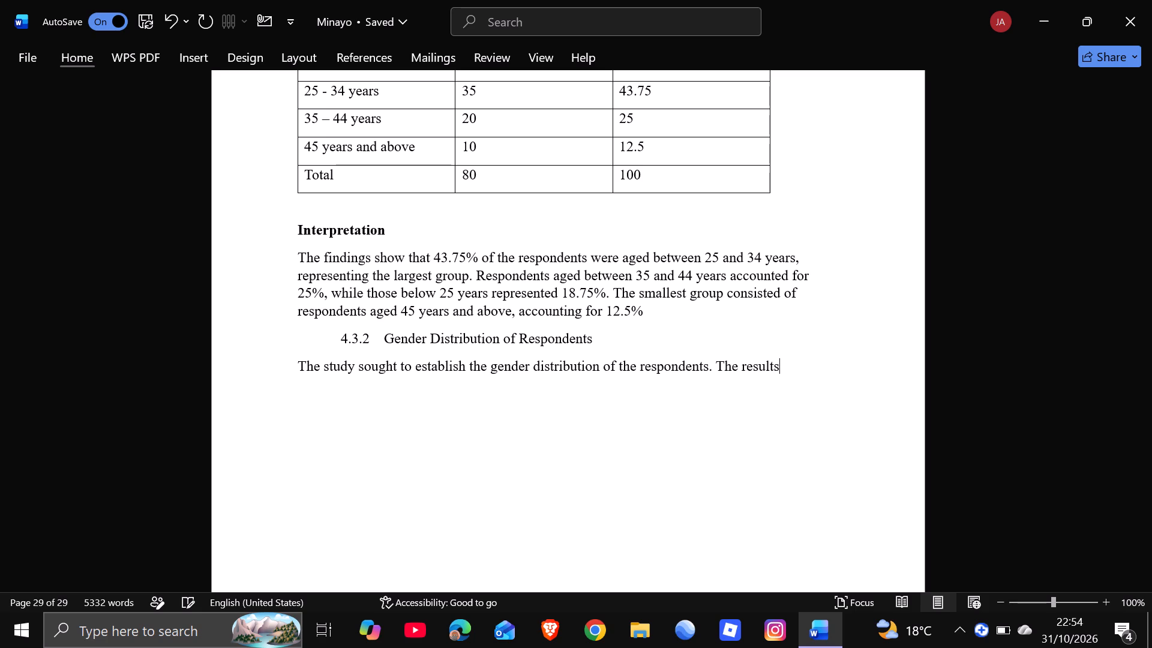
{"action": "key", "text": "space"}
{"action": "type", "text": "are"}
{"action": "key", "text": "space"}
{"action": "type", "text": "presented"}
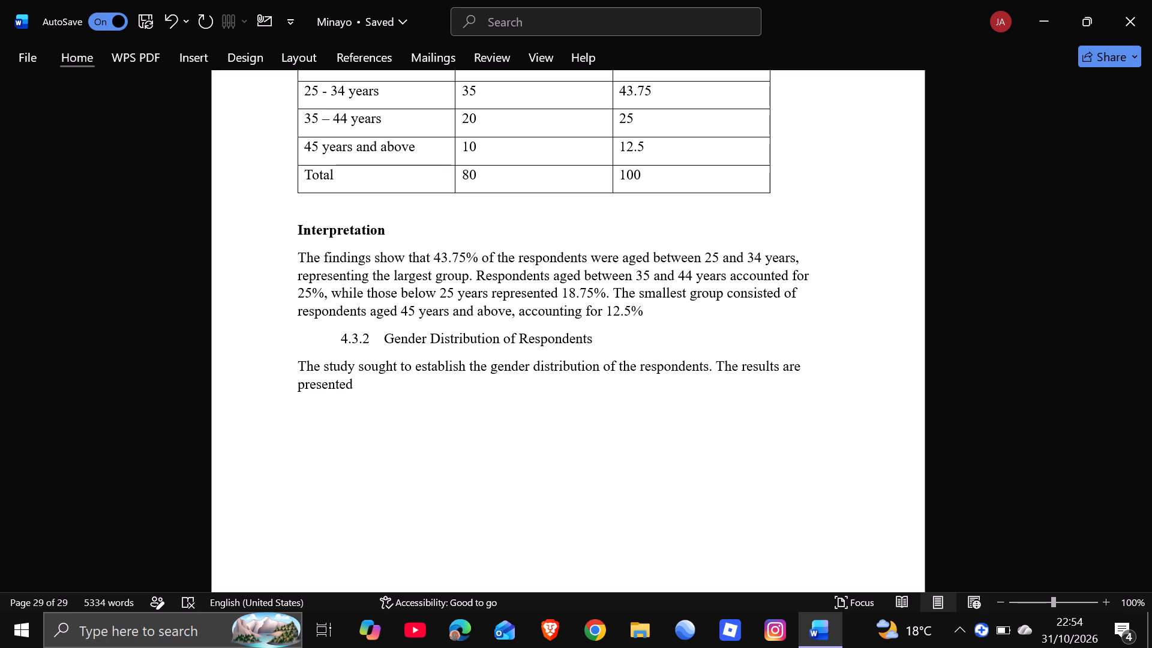
{"action": "key", "text": "space"}
{"action": "type", "text": "in the t"}
{"action": "key", "text": "a"}
{"action": "key", "text": "b"}
{"action": "type", "text": "le"}
Add the table number 4.1 after "presented in the table" in the 4.3.2 introductory paragraph.
{"action": "key", "text": "space"}
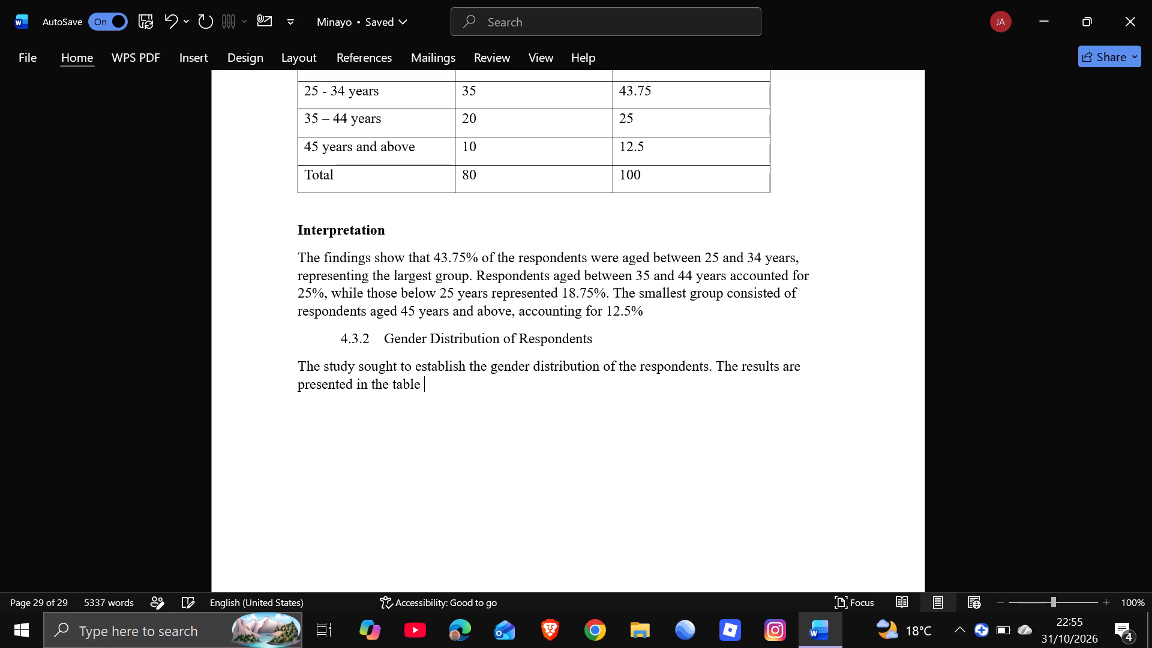
{"action": "key", "text": "BackSpace"}
{"action": "key", "text": "space"}
{"action": "type", "text": "4"}
{"action": "key", "text": "period"}
{"action": "key", "text": "1"}
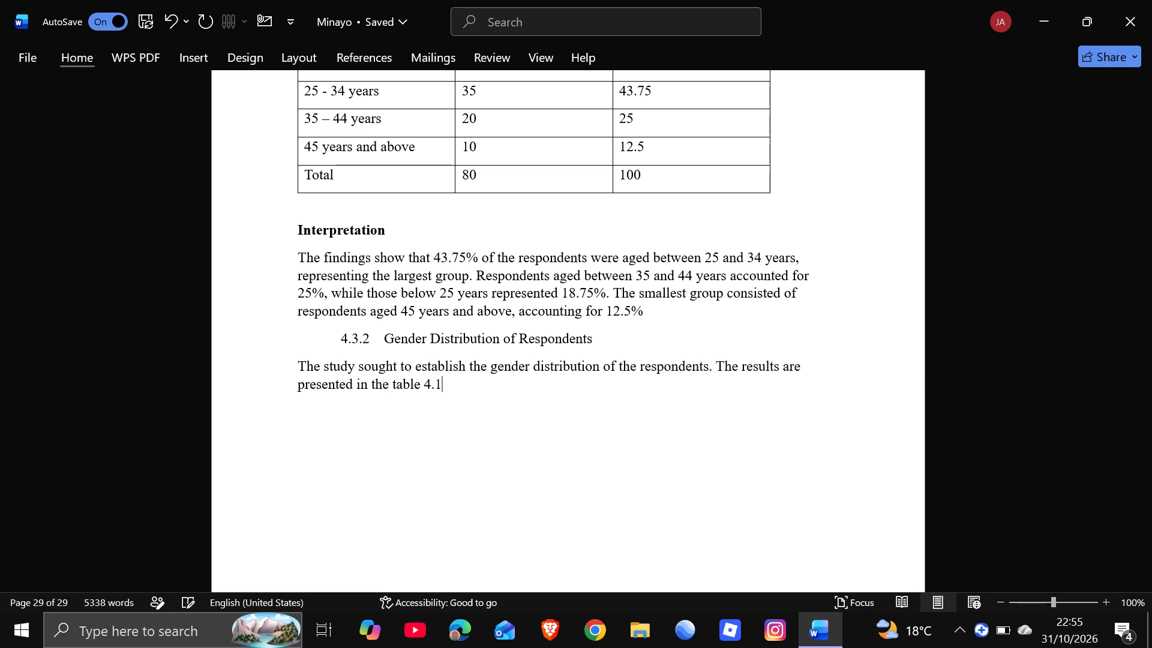